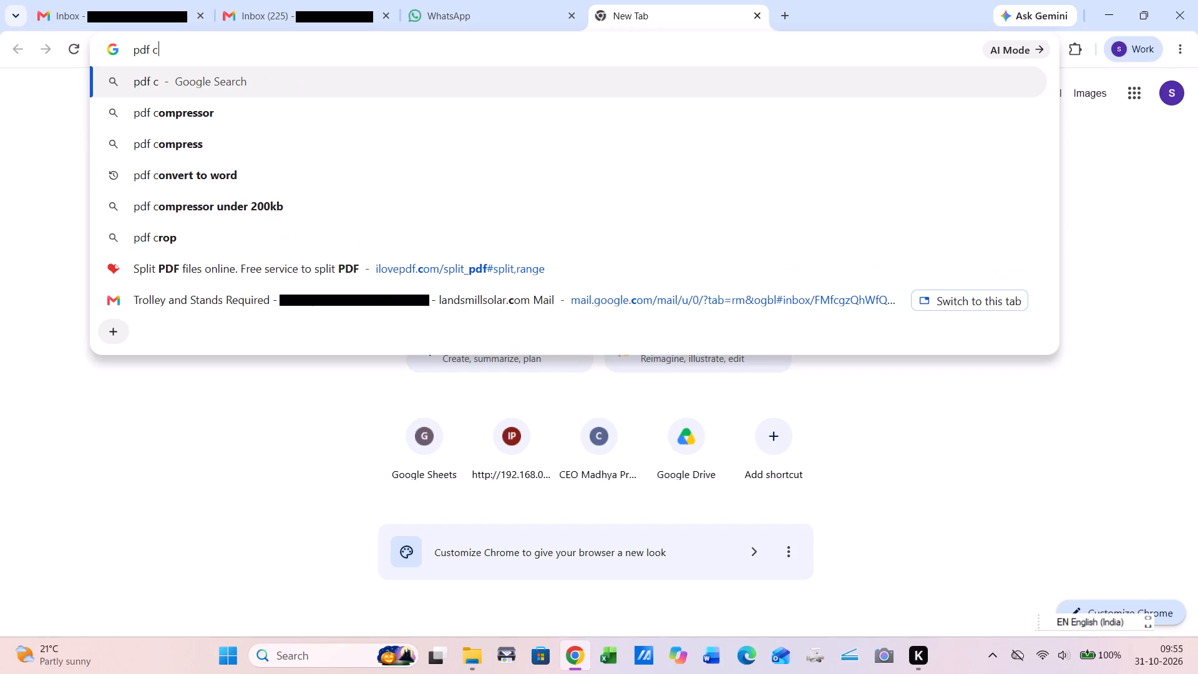
Search the web for "convert pdf to word" and open the iLovePDF PDF to Word converter.
key("BackSpace")
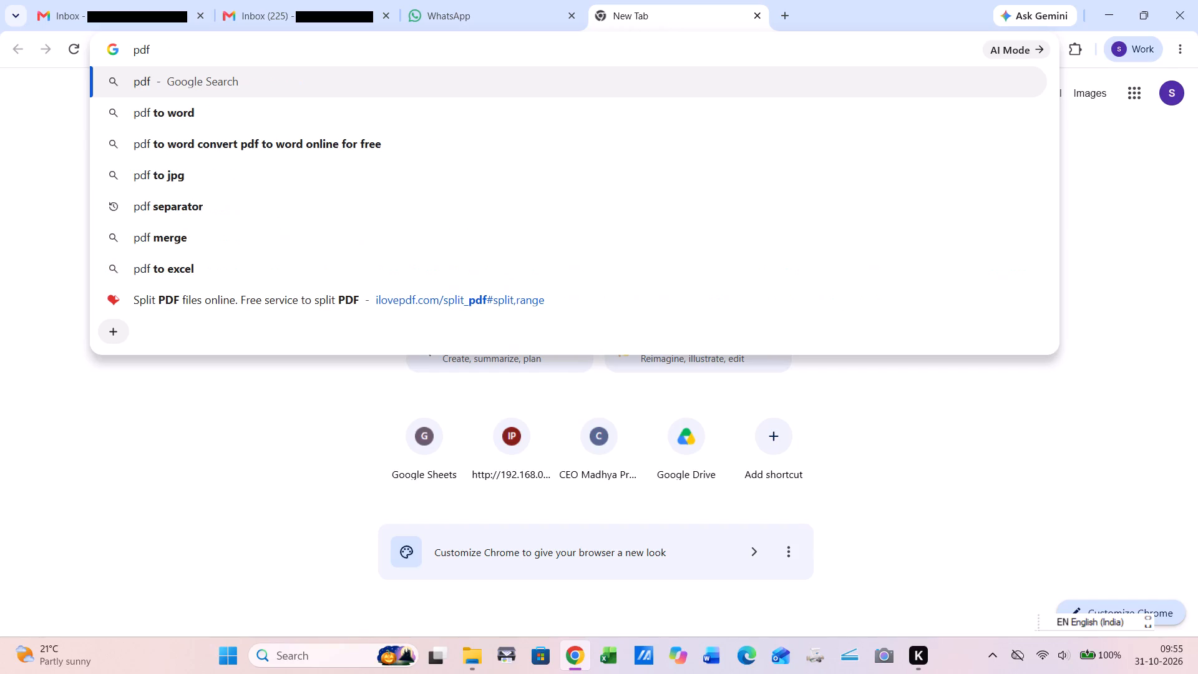
key("BackSpace")
key("BackSpace")
key("BackSpace")
key("BackSpace")
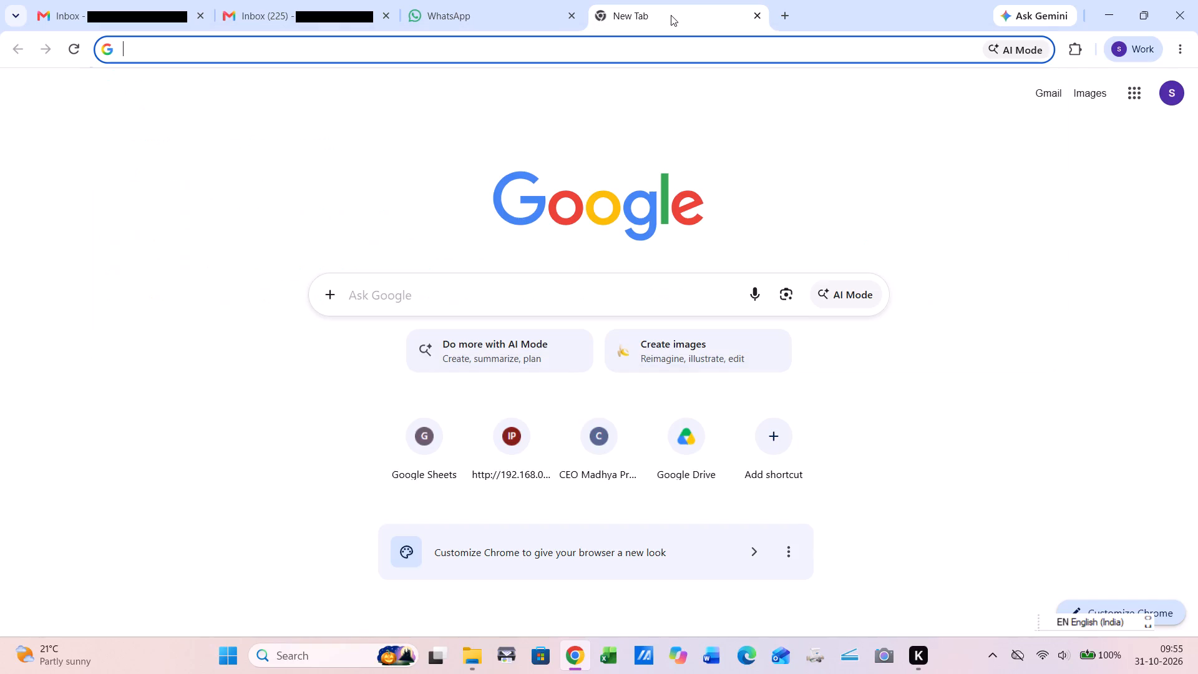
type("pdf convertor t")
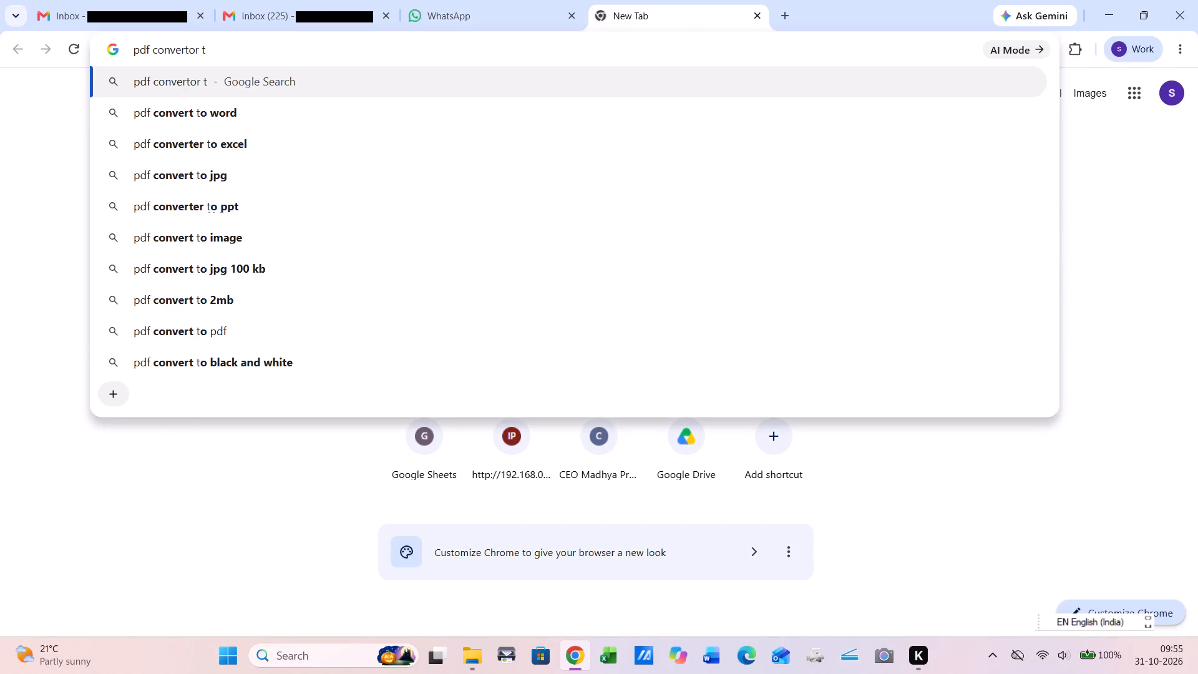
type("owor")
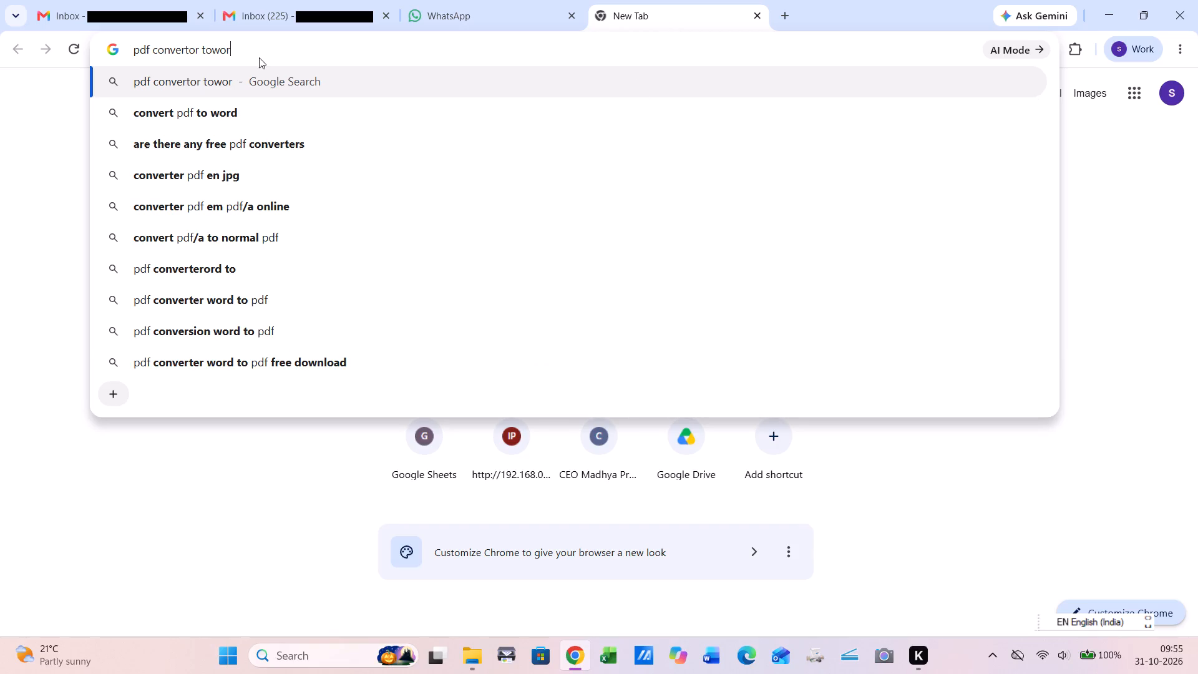
left_click(227, 111)
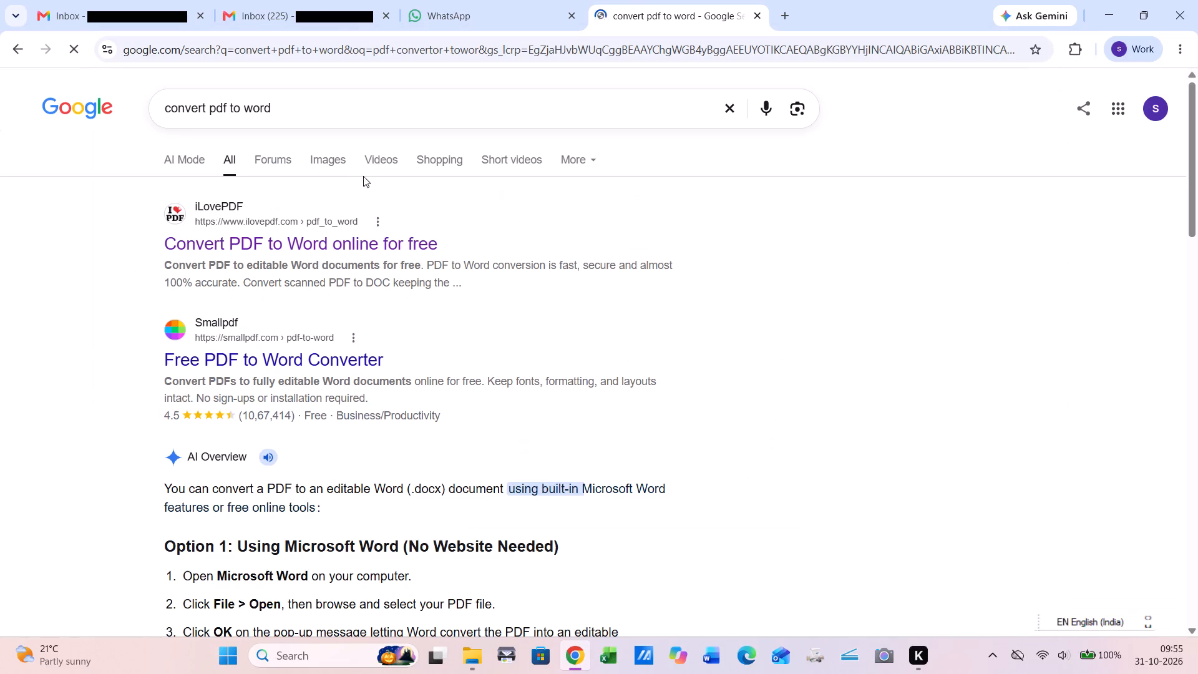
left_click(214, 213)
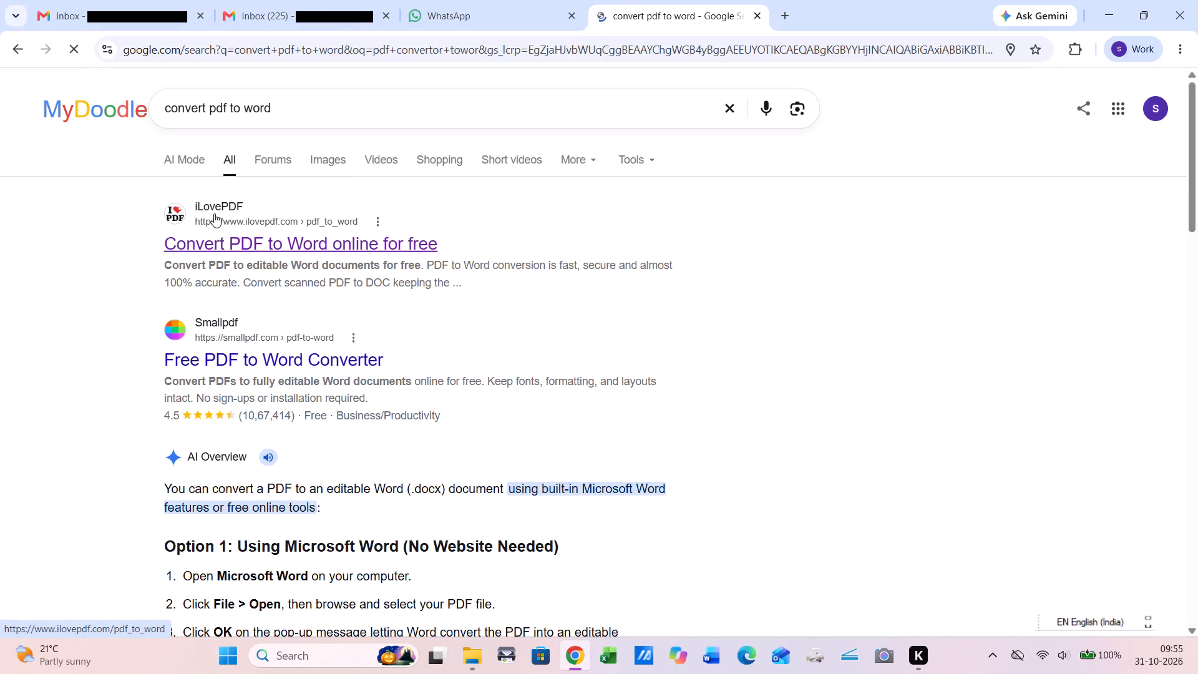
Load the PDF "Employment Form.docx - Google Docs" from the Desktop folder into the converter.
left_click(564, 274)
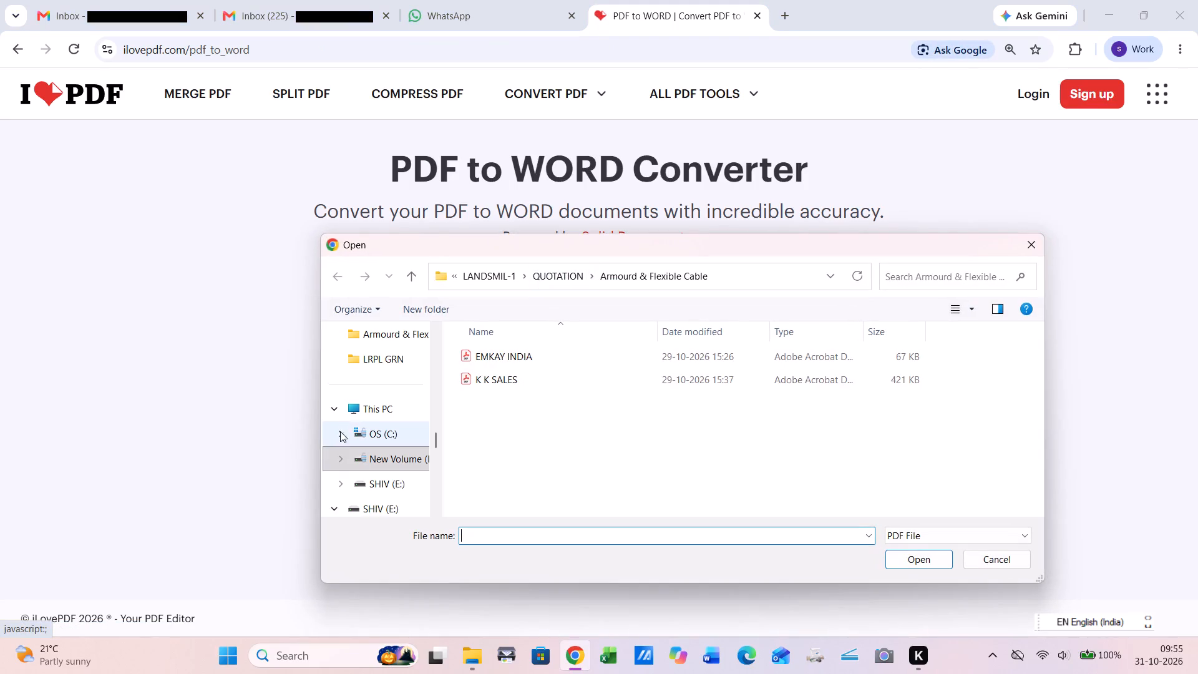
left_click_drag(434, 435, 445, 339)
left_click(387, 404)
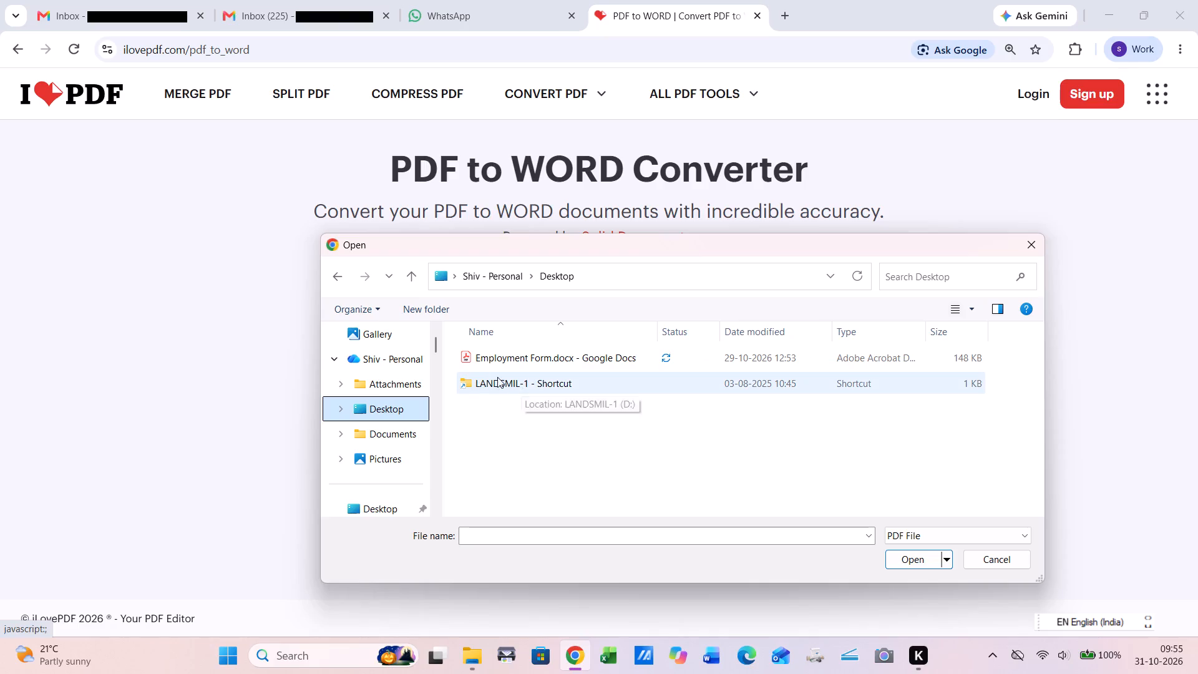
left_click_drag(439, 339, 439, 329)
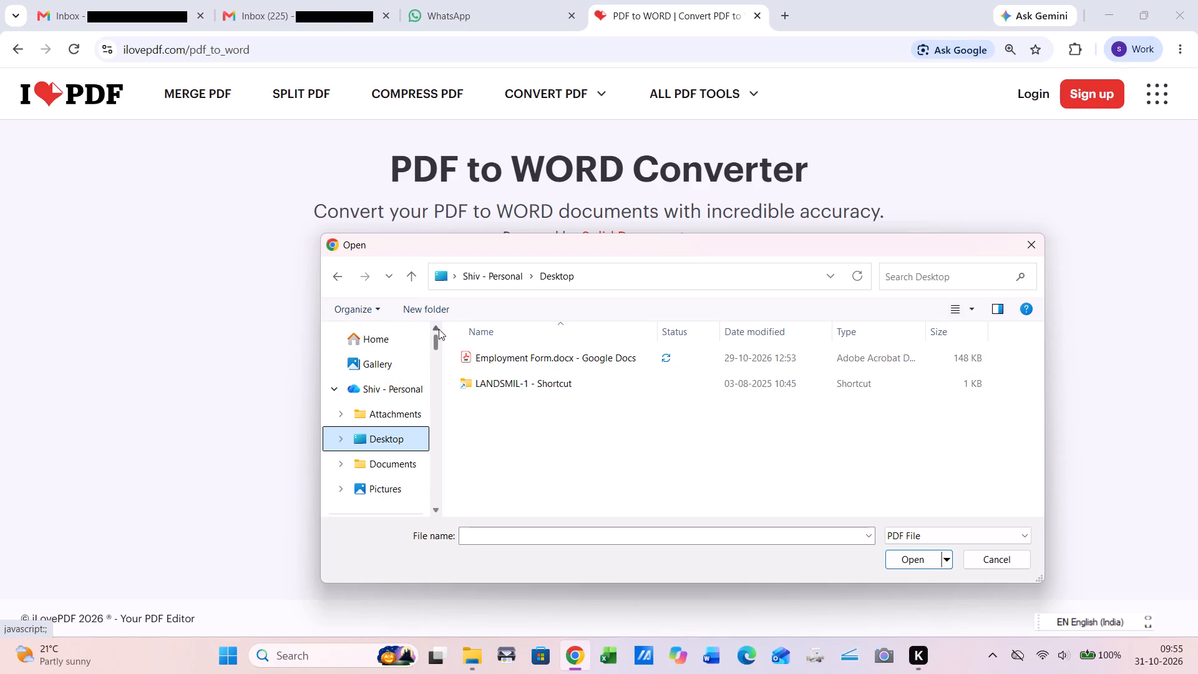
left_click(390, 431)
left_click(494, 362)
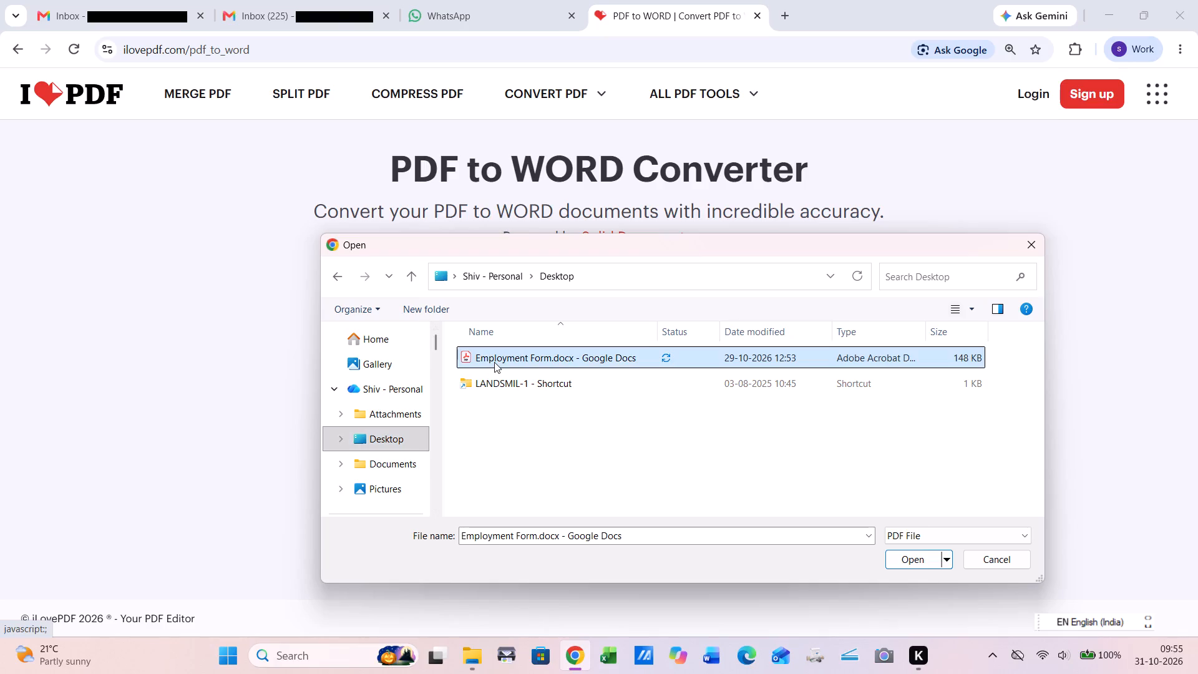
left_click(900, 558)
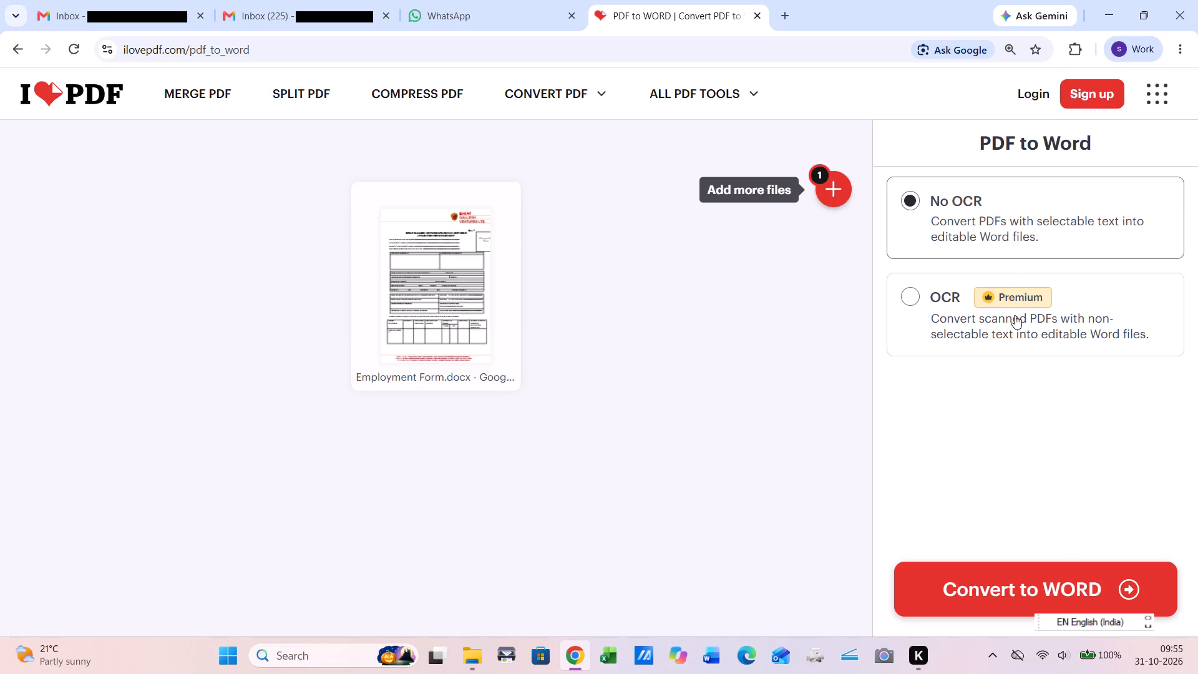
Convert the employment form to Word with the No OCR option and download the result.
left_click(1047, 582)
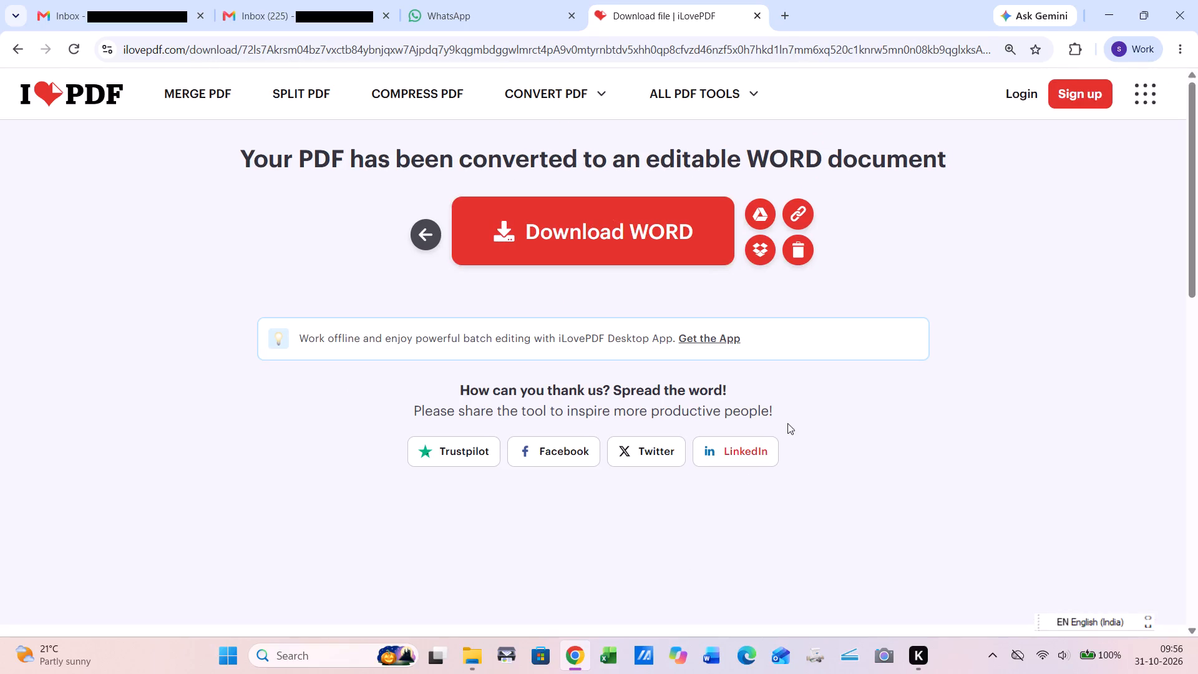
left_click(643, 225)
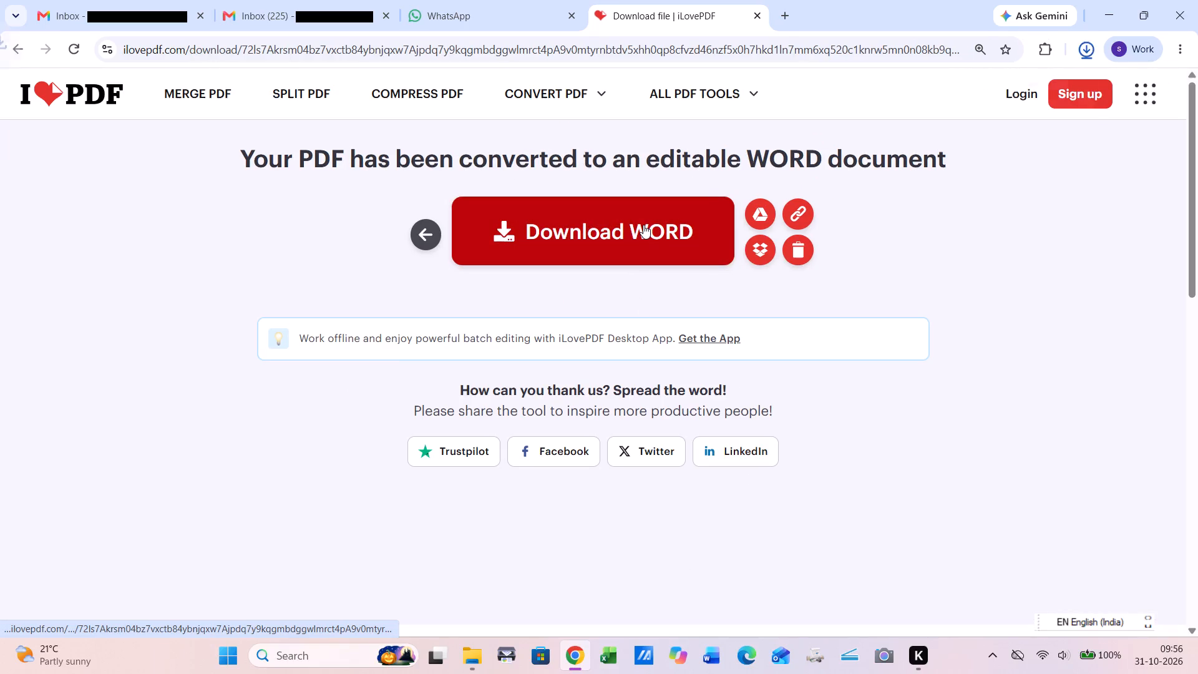
Open the downloaded employment form in Word and enable editing.
left_click(914, 87)
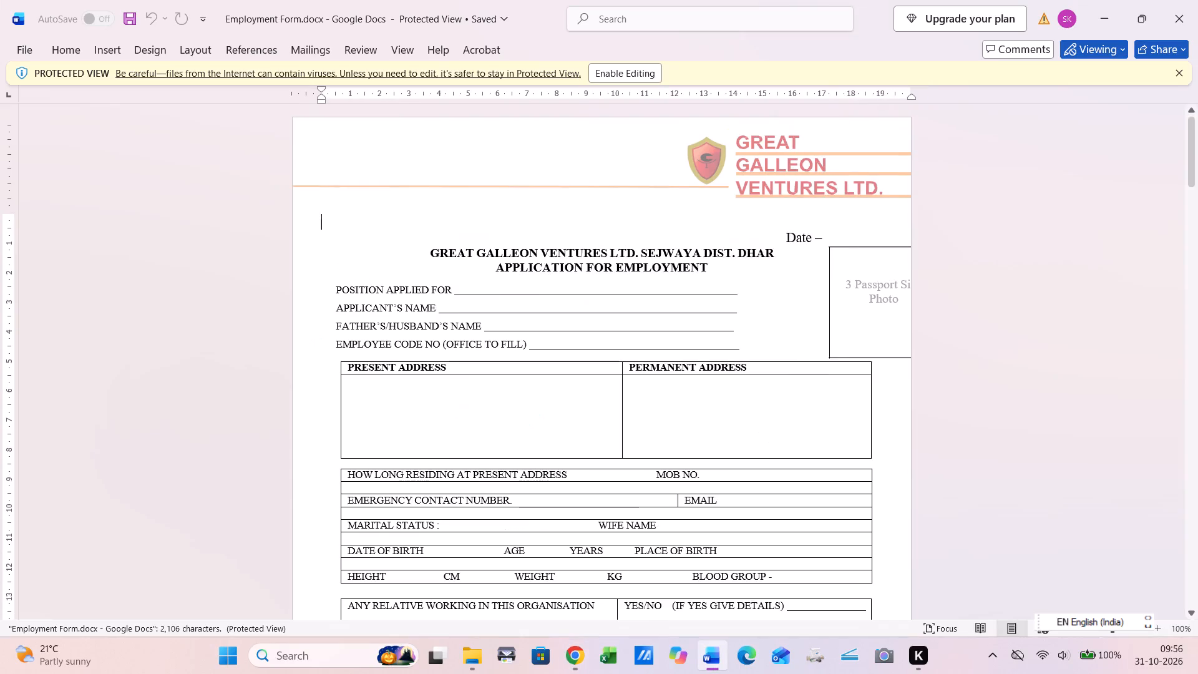
left_click(650, 74)
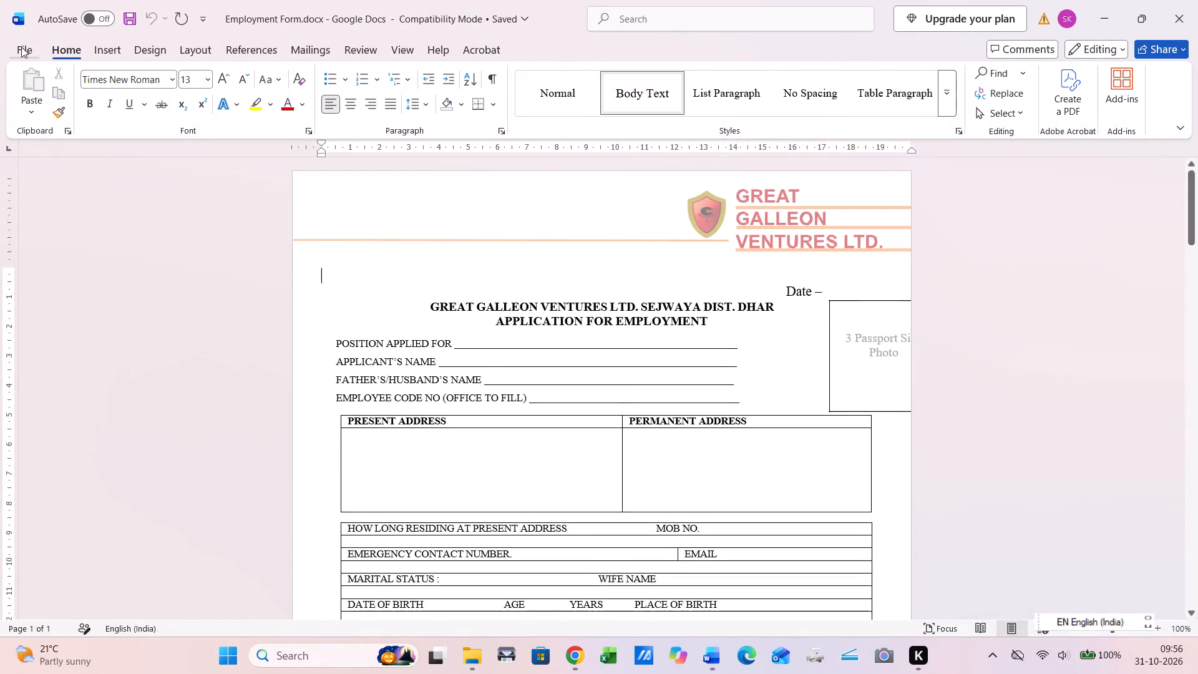
Save the employment form to the Desktop as a Word Document, keeping its file name, and dismiss the account sign-in.
left_click(20, 50)
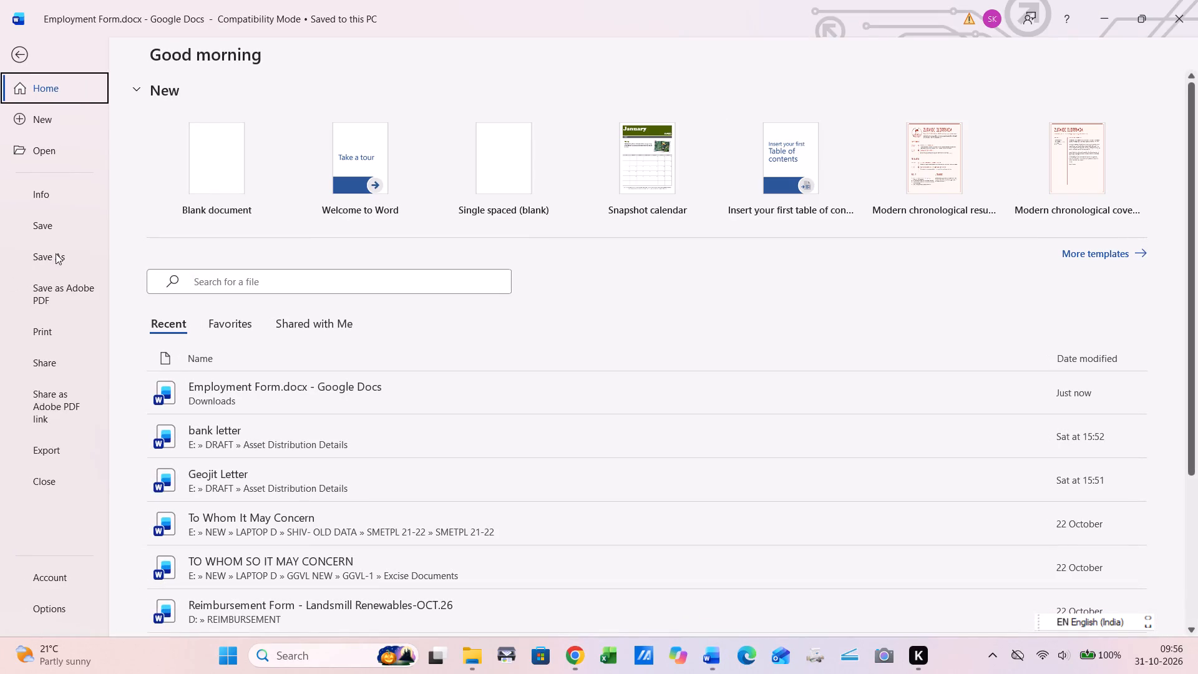
left_click(55, 253)
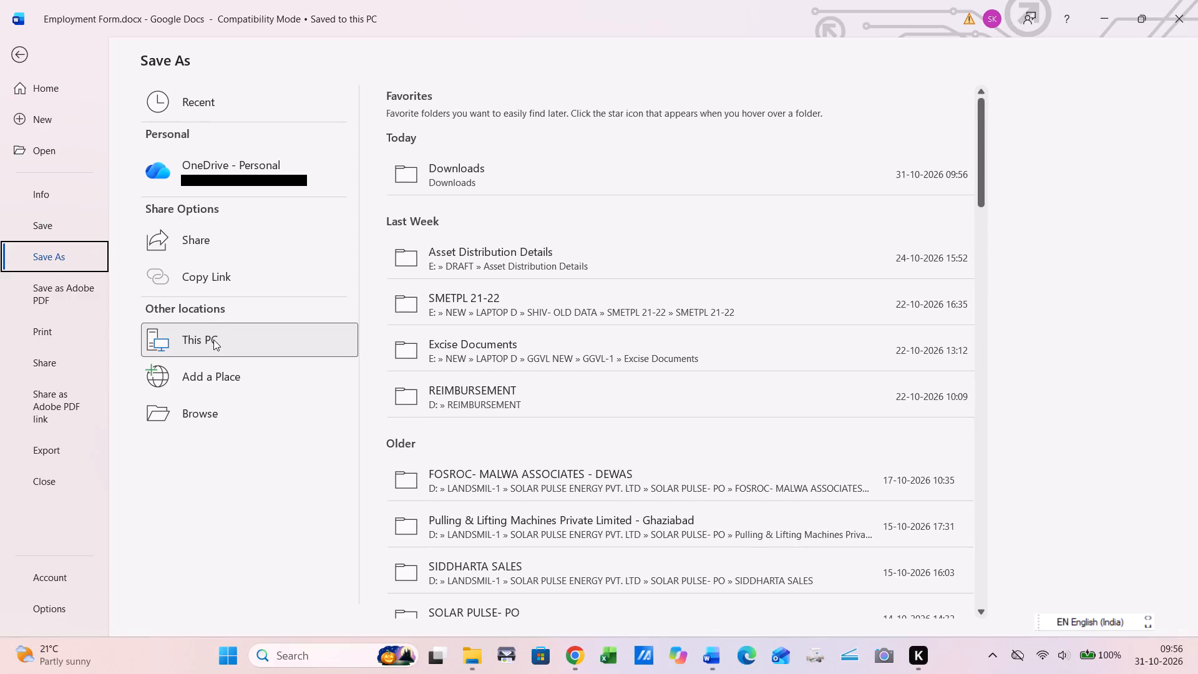
double_click(213, 339)
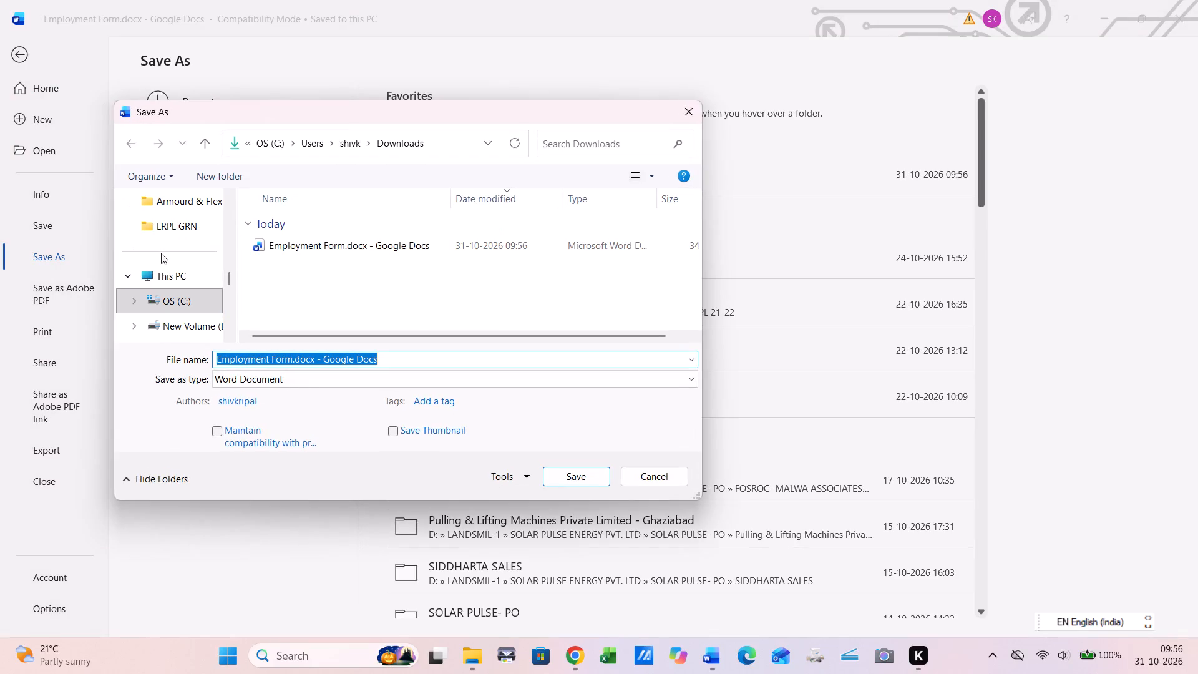
left_click_drag(228, 276, 223, 183)
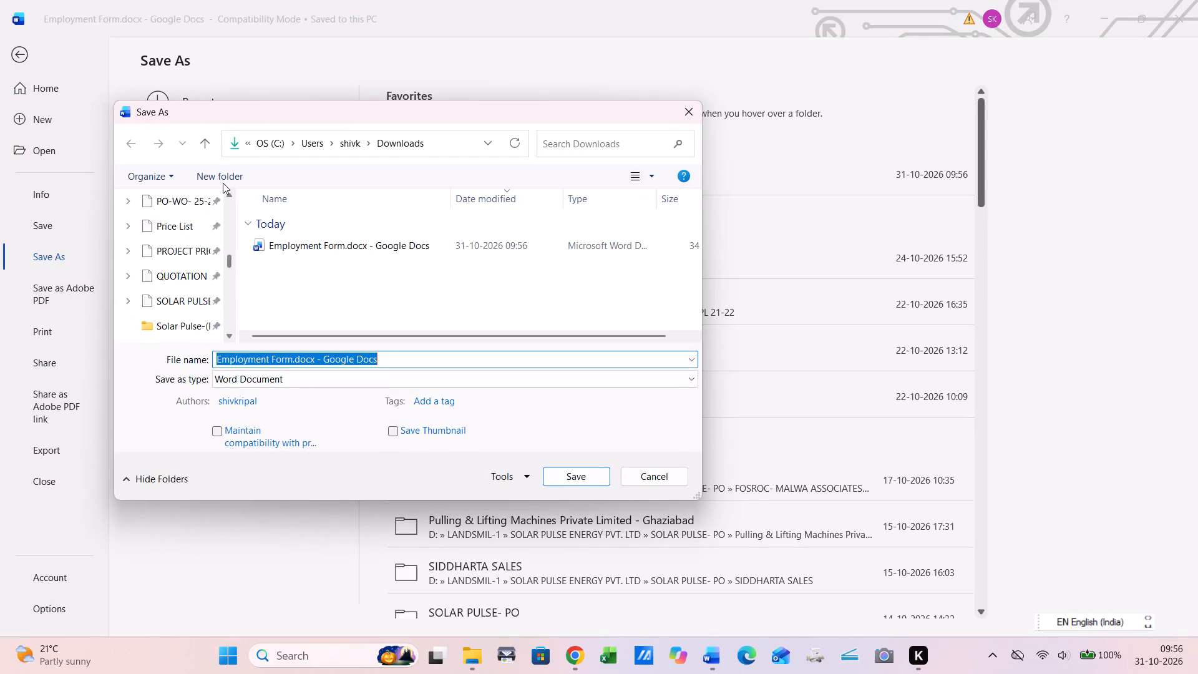
left_click_drag(223, 183, 224, 156)
left_click(228, 230)
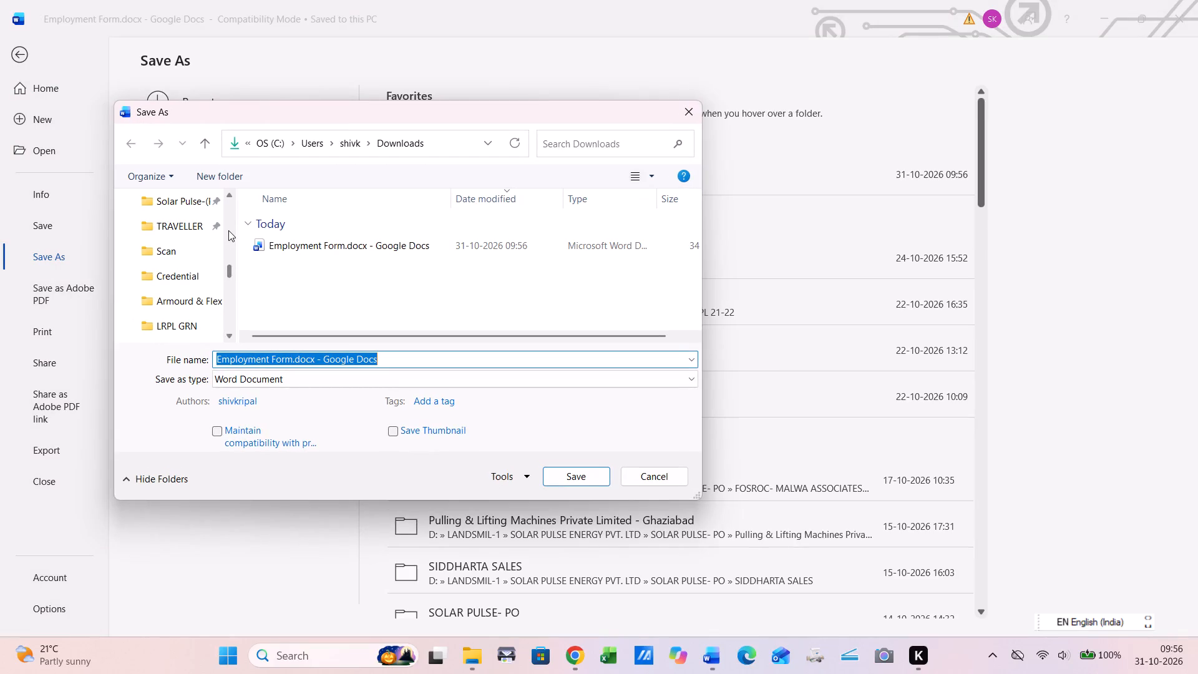
left_click(226, 212)
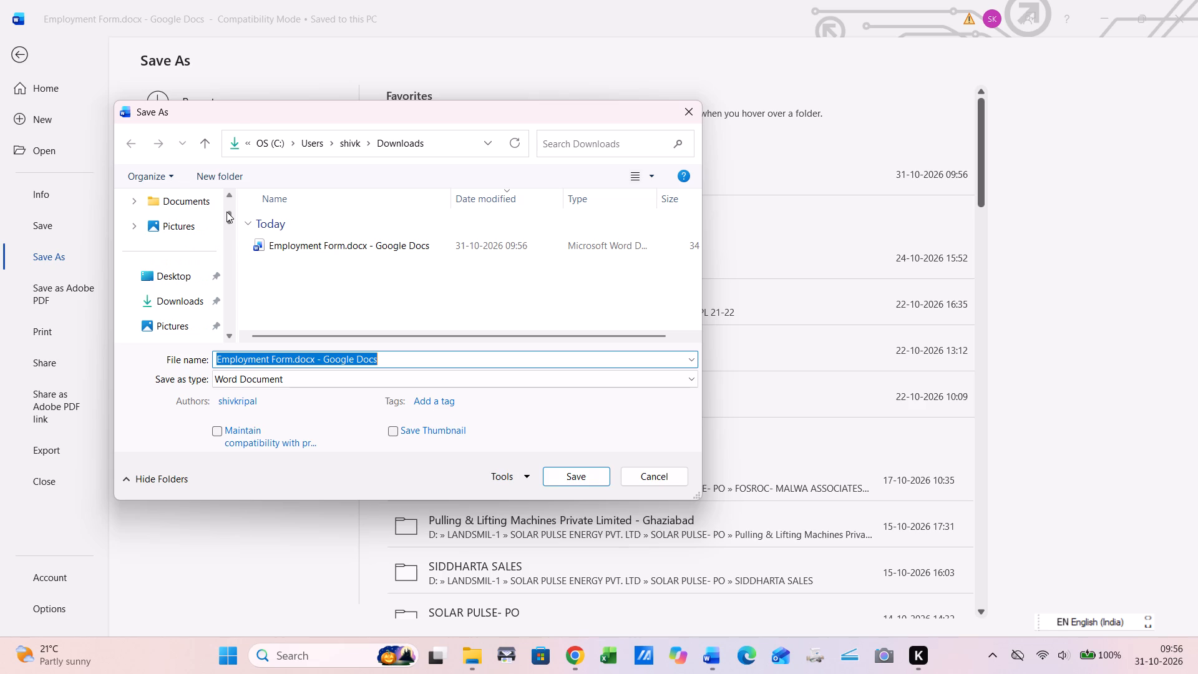
left_click(170, 283)
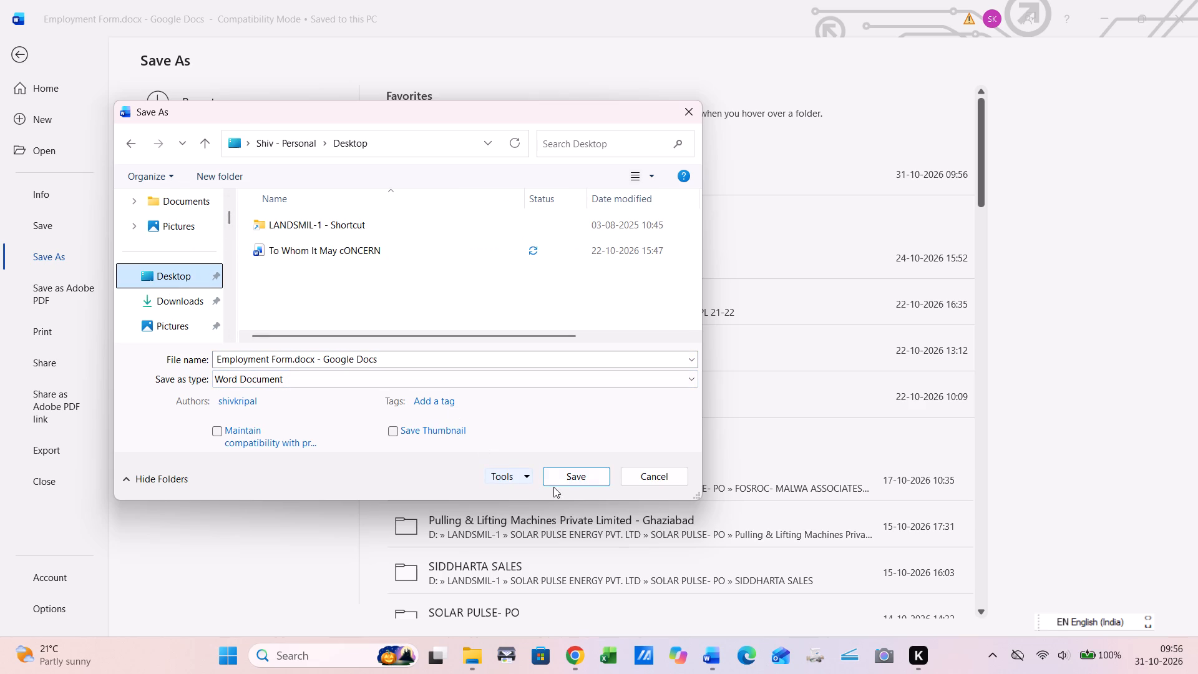
left_click(579, 477)
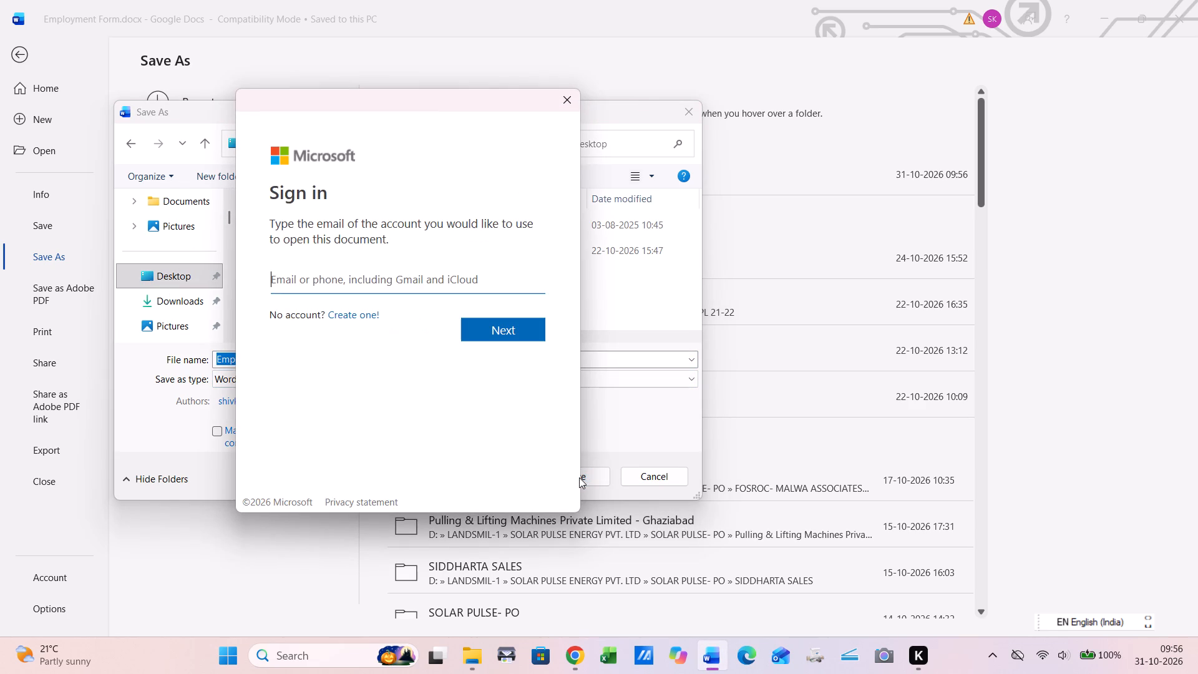
left_click(558, 104)
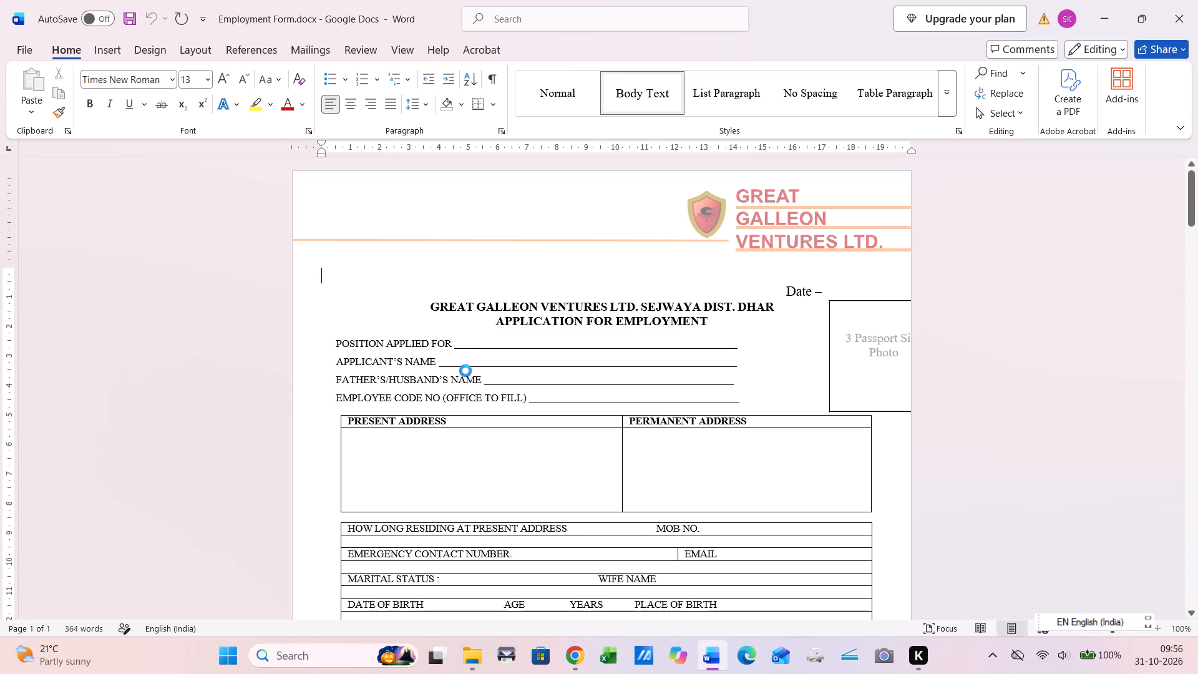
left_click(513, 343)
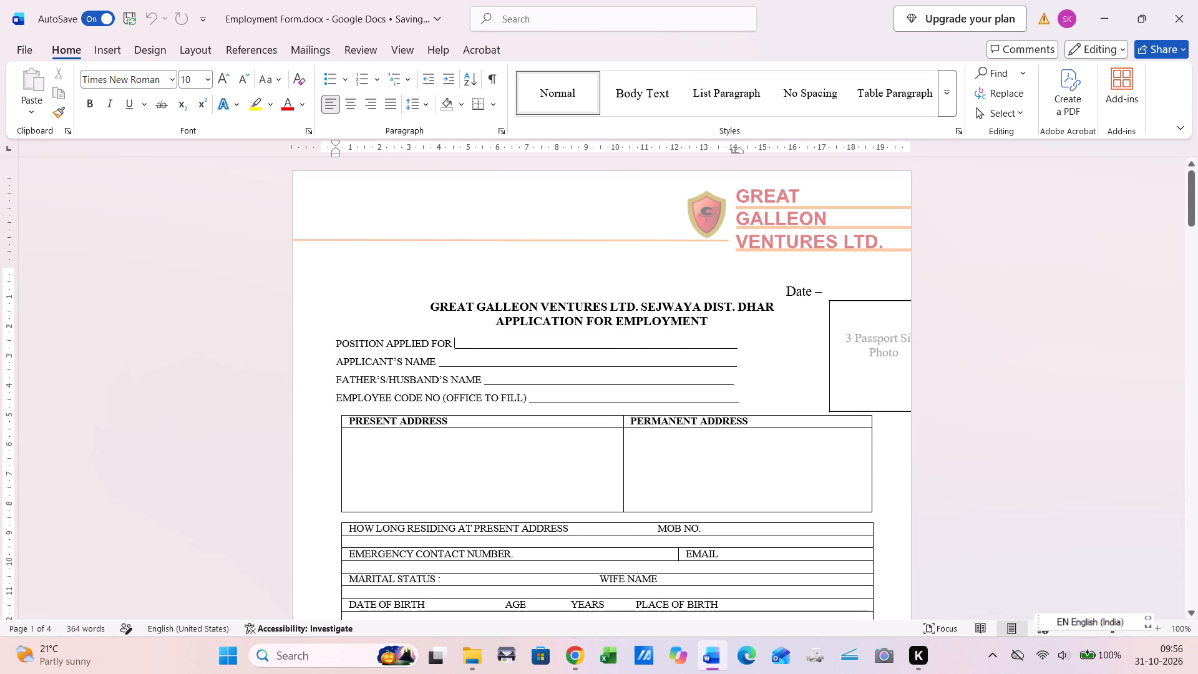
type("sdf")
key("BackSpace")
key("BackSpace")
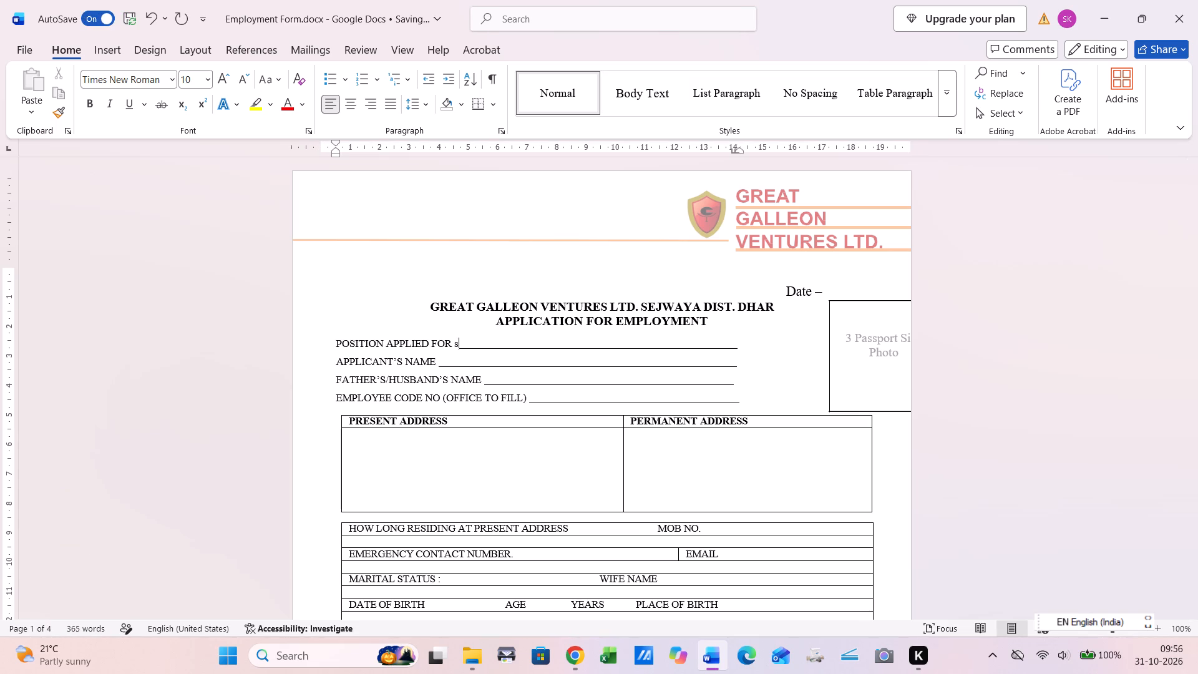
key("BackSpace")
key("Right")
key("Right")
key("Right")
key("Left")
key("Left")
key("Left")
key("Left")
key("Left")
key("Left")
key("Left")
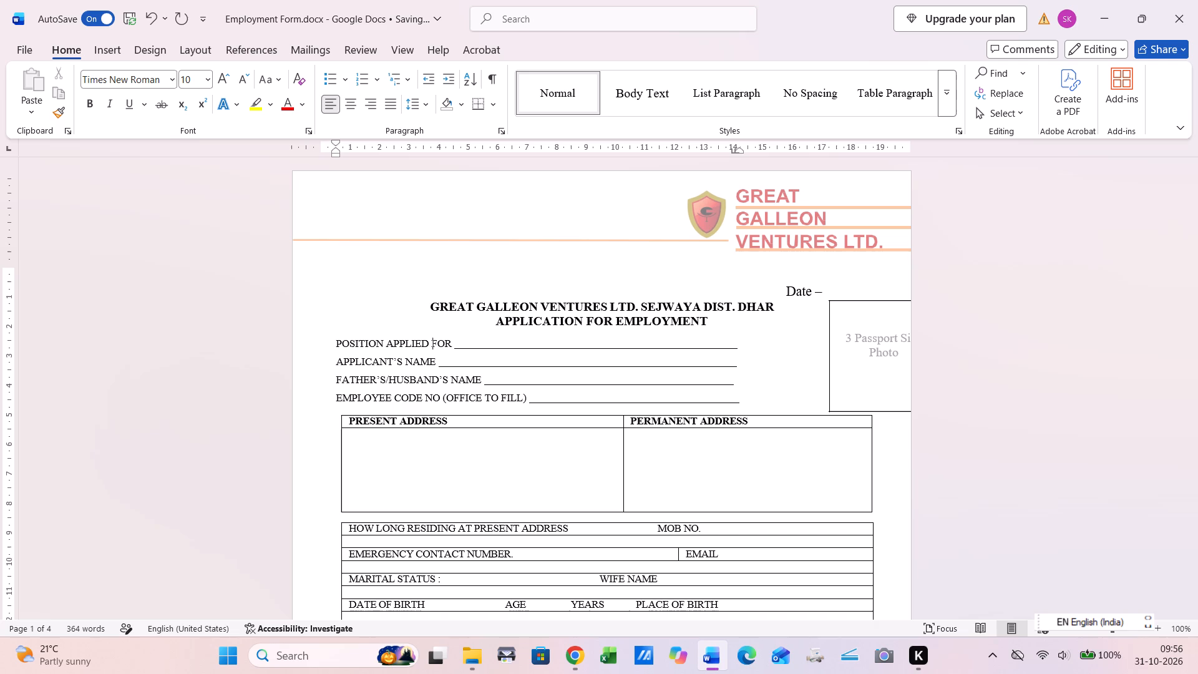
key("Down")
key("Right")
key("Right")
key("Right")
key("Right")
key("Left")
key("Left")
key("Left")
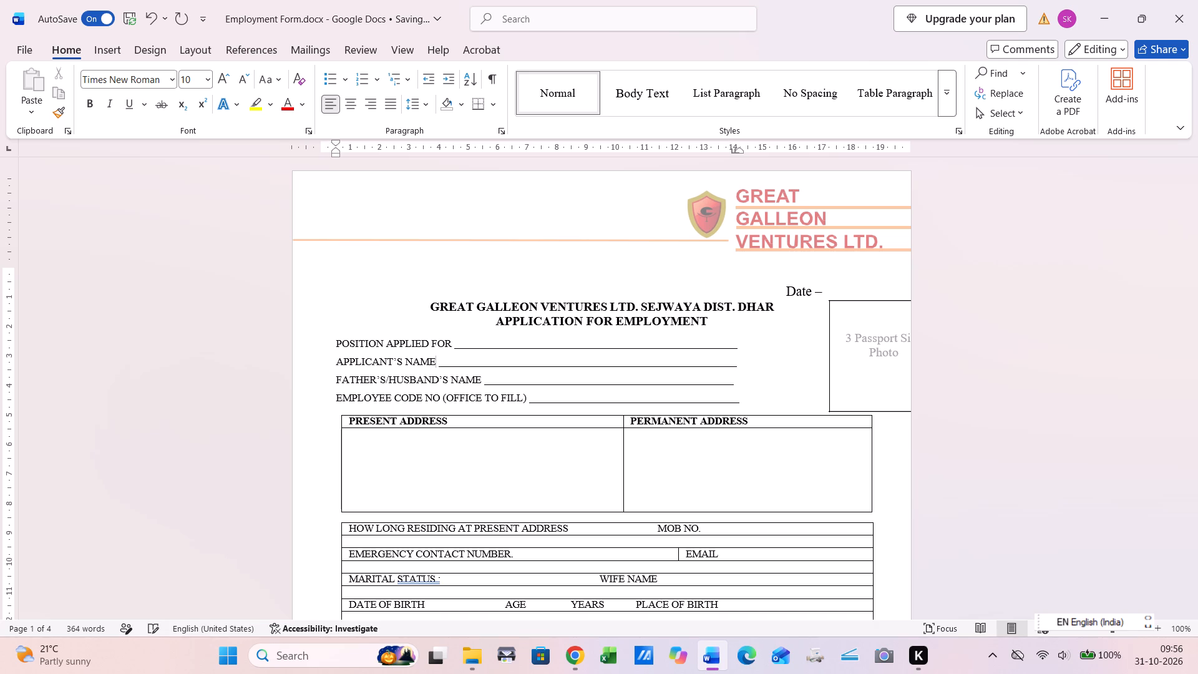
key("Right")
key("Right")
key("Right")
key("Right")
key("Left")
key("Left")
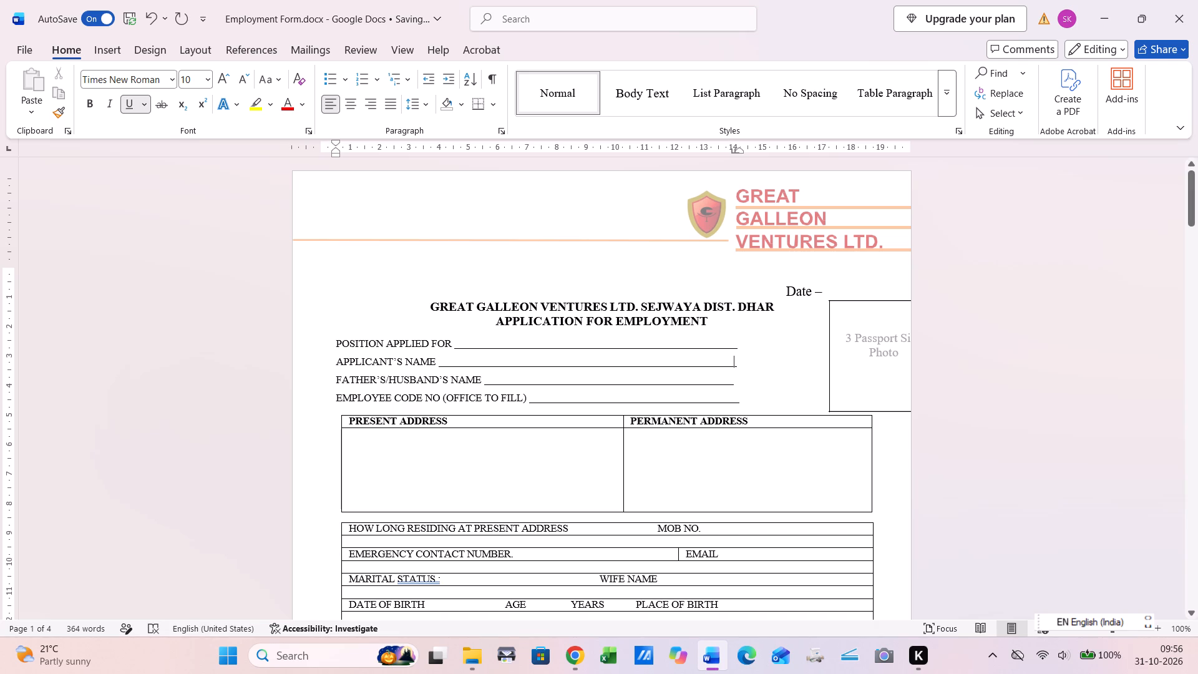
Enter the applicant's full name in capitals after APPLICANT'S NAME and delete the rest of its blank line.
left_click(455, 366)
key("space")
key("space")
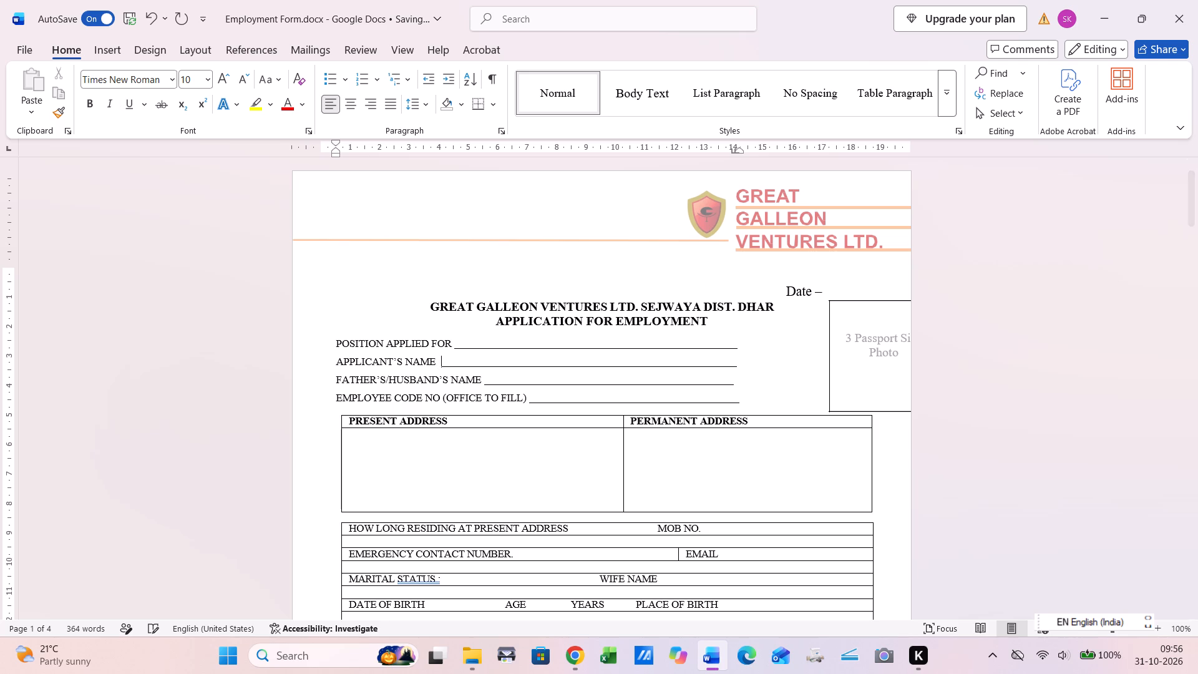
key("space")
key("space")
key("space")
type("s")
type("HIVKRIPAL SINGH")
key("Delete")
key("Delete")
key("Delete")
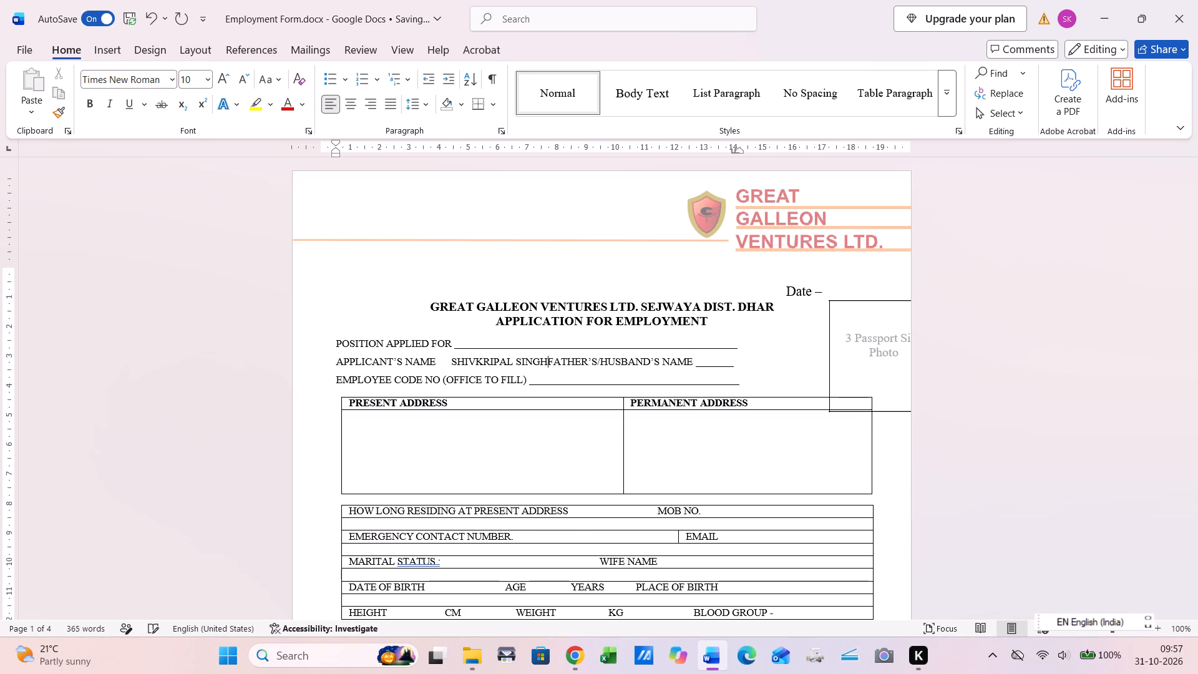
Add spaces after the applicant's name until FATHER'S/HUSBAND'S NAME starts on its own line.
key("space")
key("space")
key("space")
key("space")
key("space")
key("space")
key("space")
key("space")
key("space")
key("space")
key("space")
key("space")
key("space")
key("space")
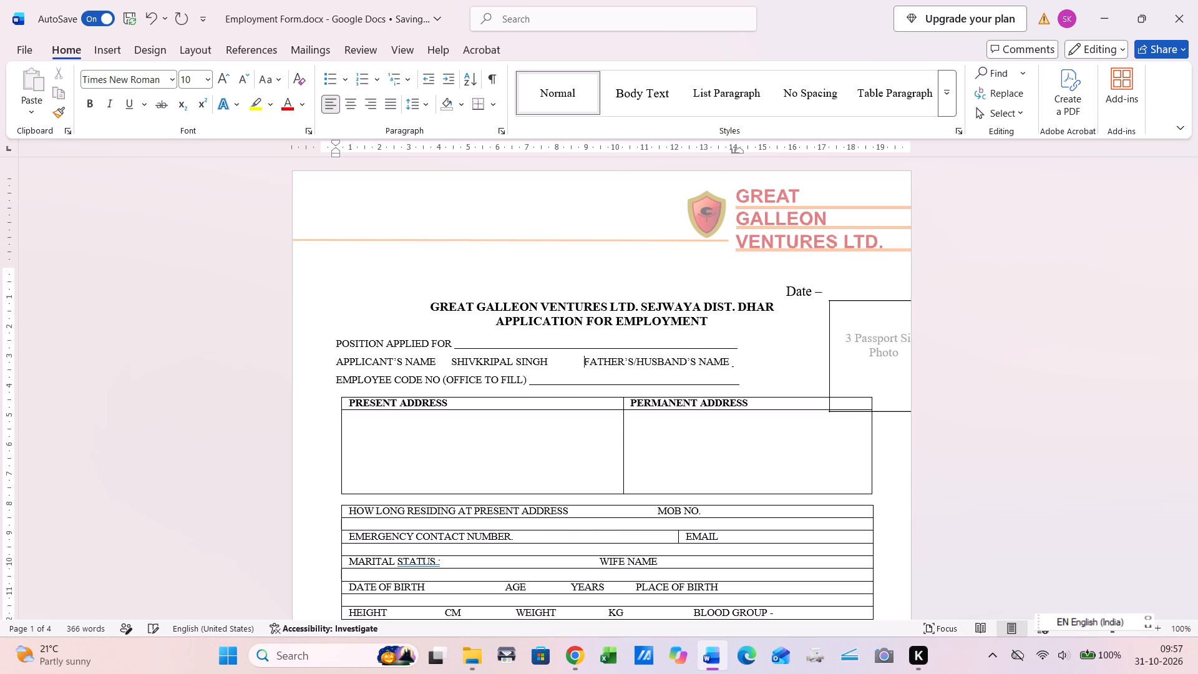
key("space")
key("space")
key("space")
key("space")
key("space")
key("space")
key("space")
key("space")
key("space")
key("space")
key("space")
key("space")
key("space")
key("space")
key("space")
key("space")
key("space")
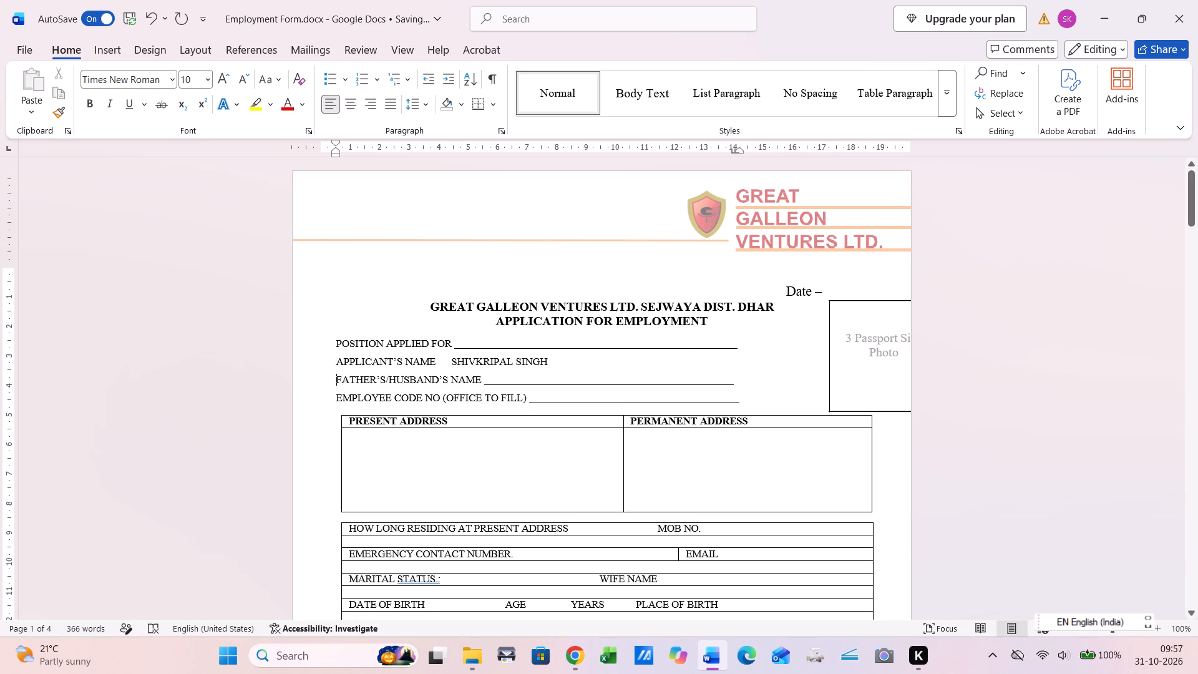
Make the applicant's name bold.
left_click_drag(450, 359, 539, 353)
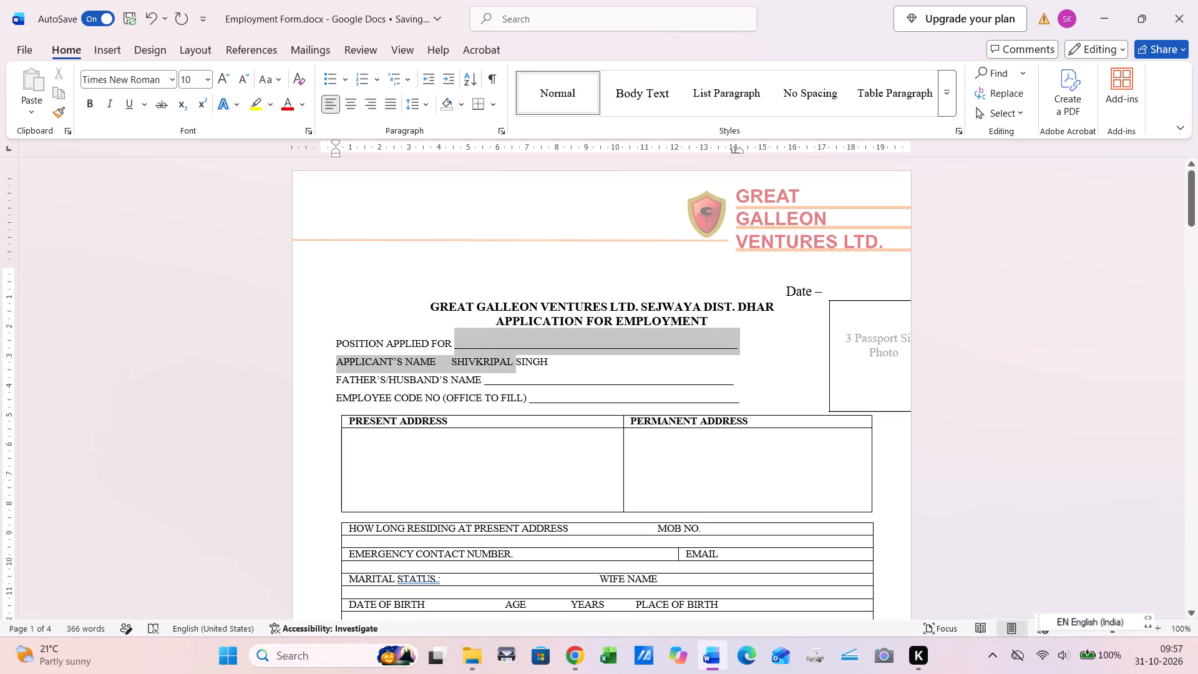
left_click_drag(539, 353, 547, 359)
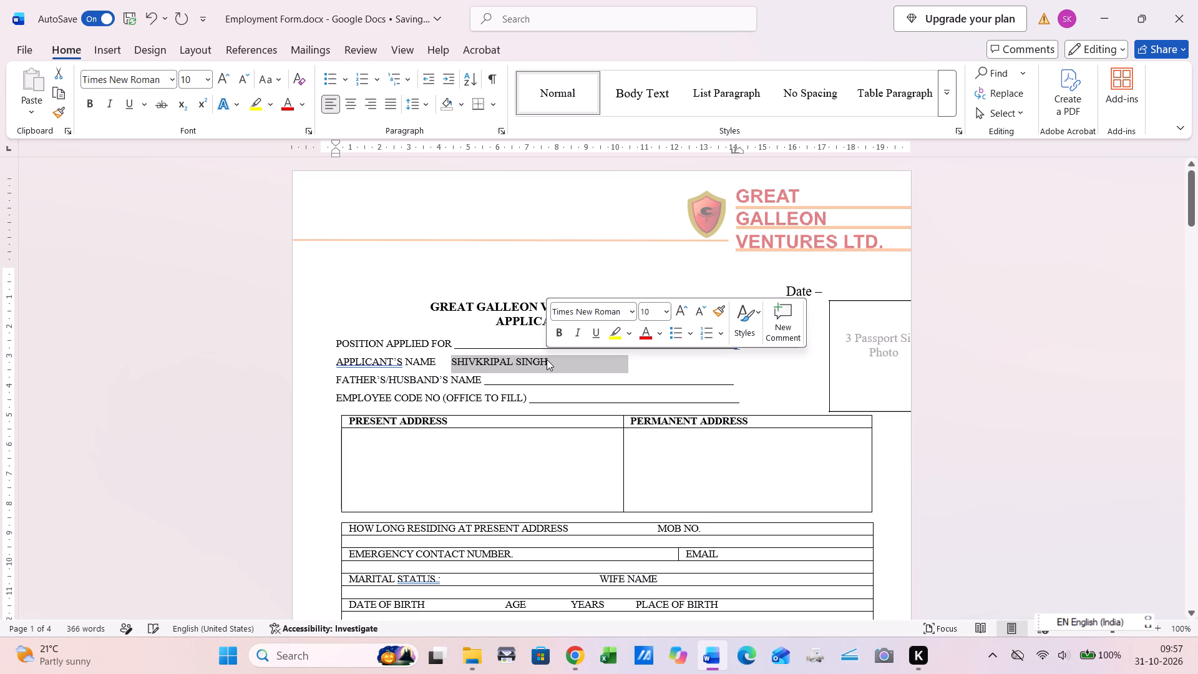
key("ctrl+b")
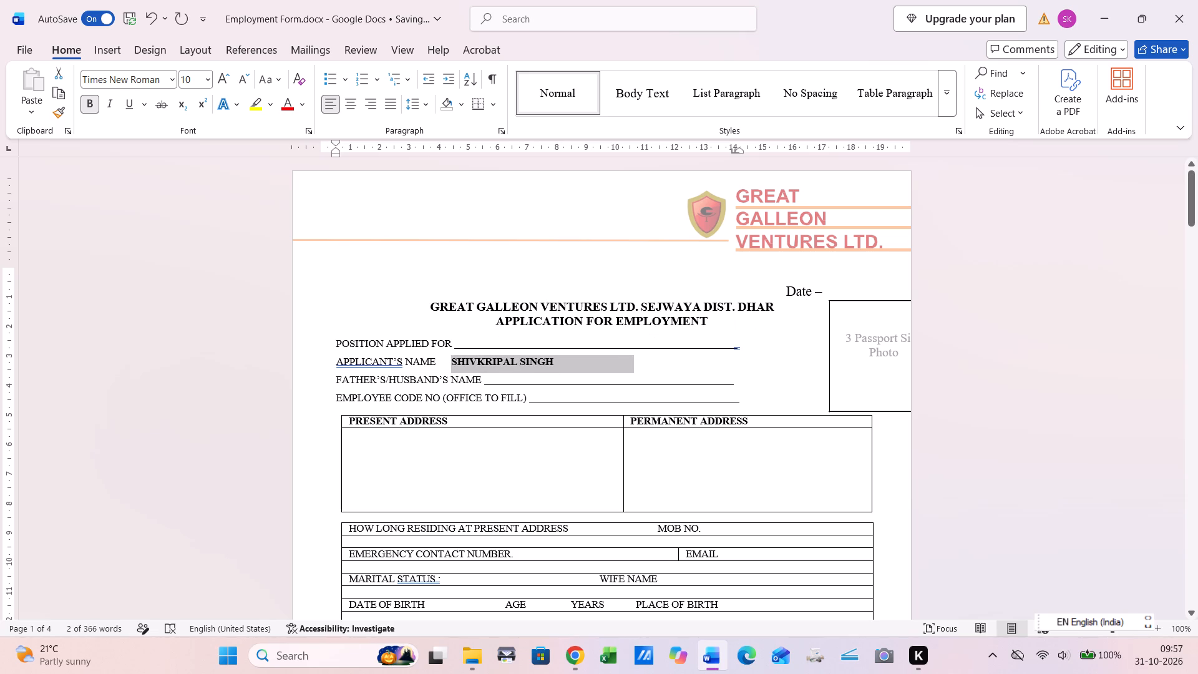
left_click(546, 389)
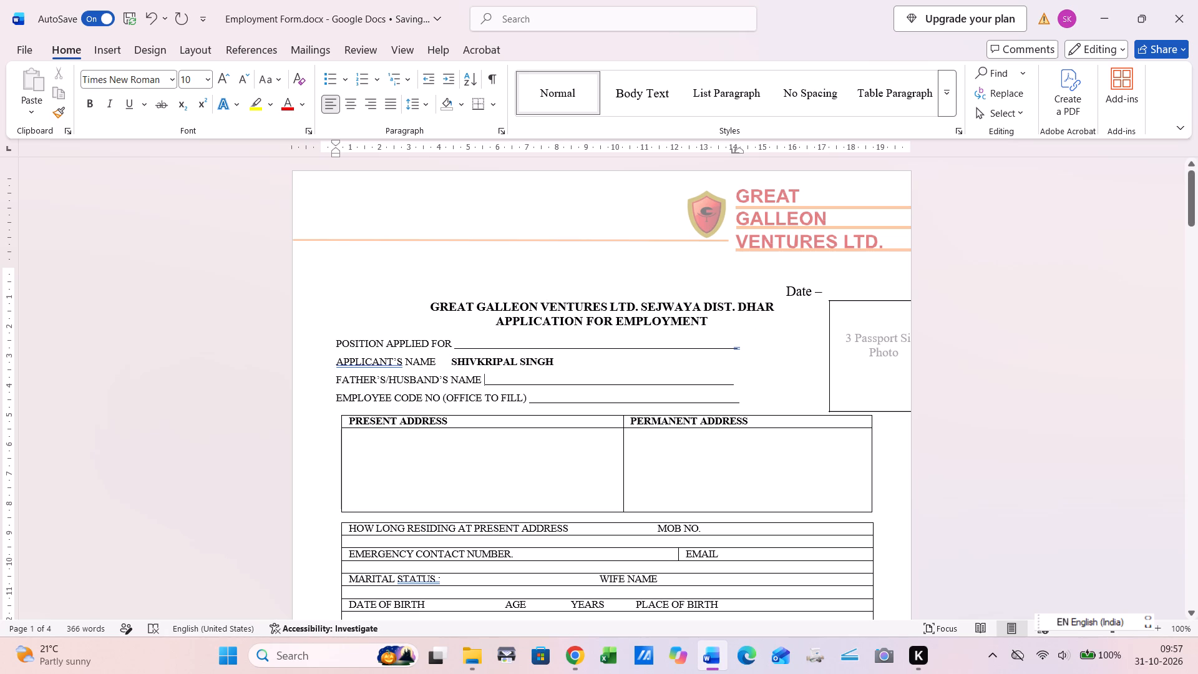
Accept the suggested correction for the flagged word APPLICANT'S.
right_click(379, 362)
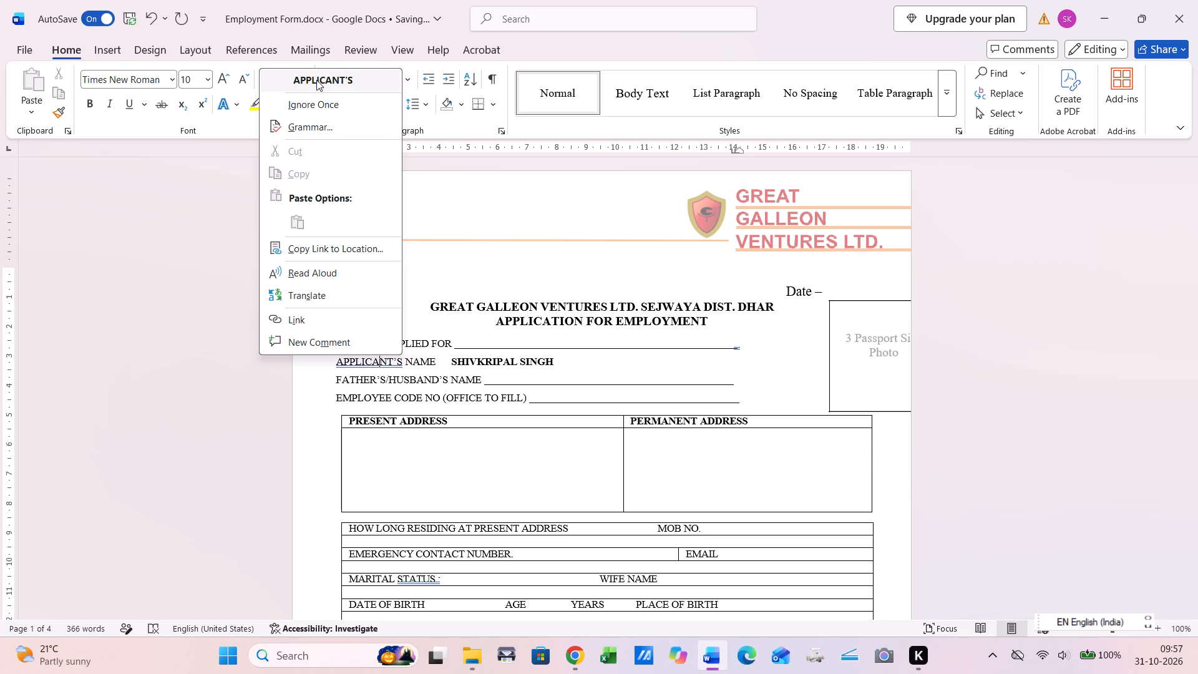
left_click(316, 80)
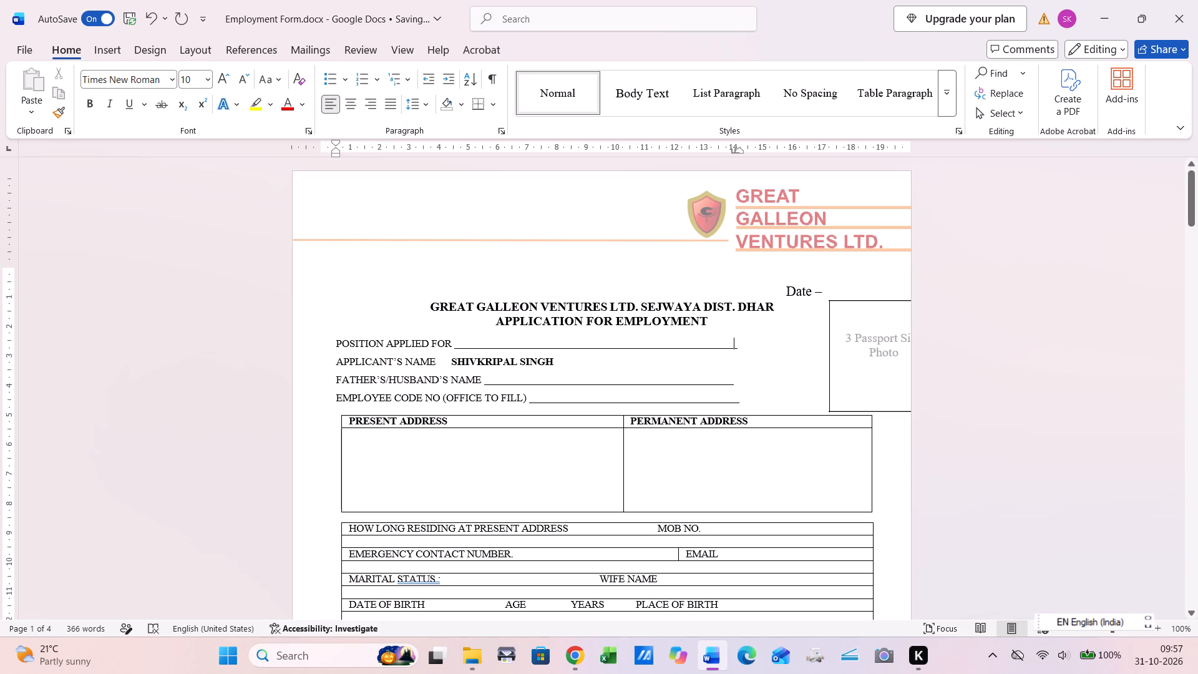
Enter the father's full name in capitals, prefixed with LATE SHRI, at the start of the FATHER'S/HUSBAND'S NAME blank.
left_click(501, 383)
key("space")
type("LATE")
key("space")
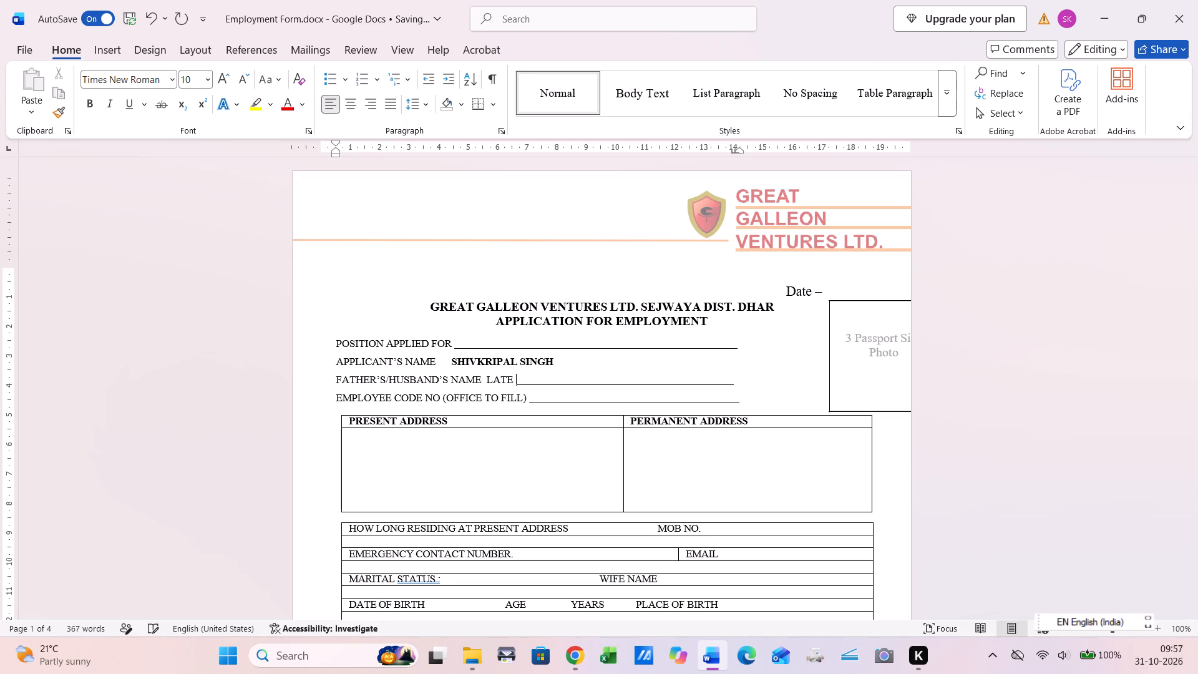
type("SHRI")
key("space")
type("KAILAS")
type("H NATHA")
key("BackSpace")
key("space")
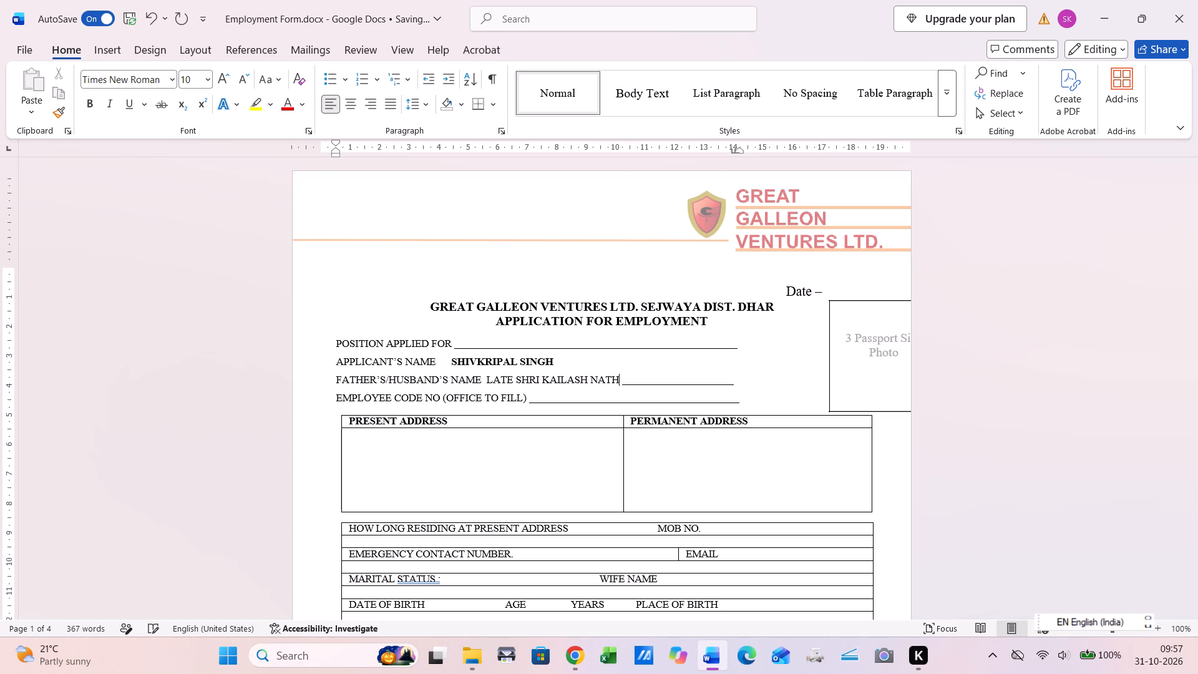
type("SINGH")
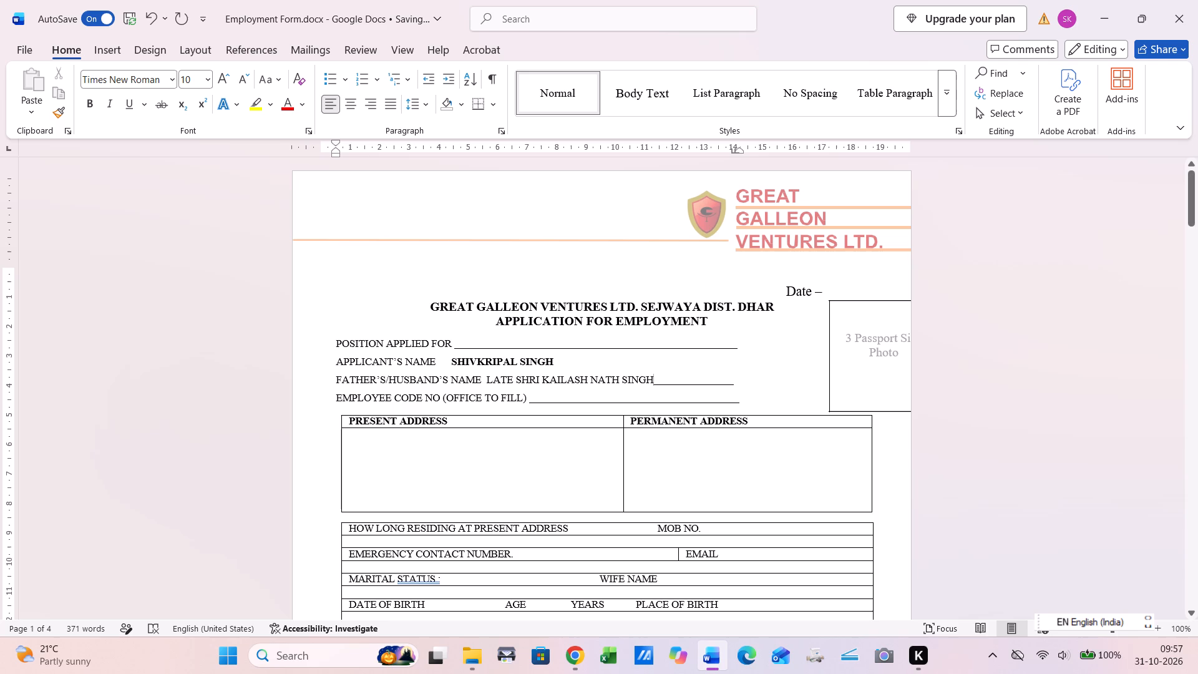
Make the father's name bold, including its LATE SHRI prefix.
left_click_drag(485, 380, 565, 388)
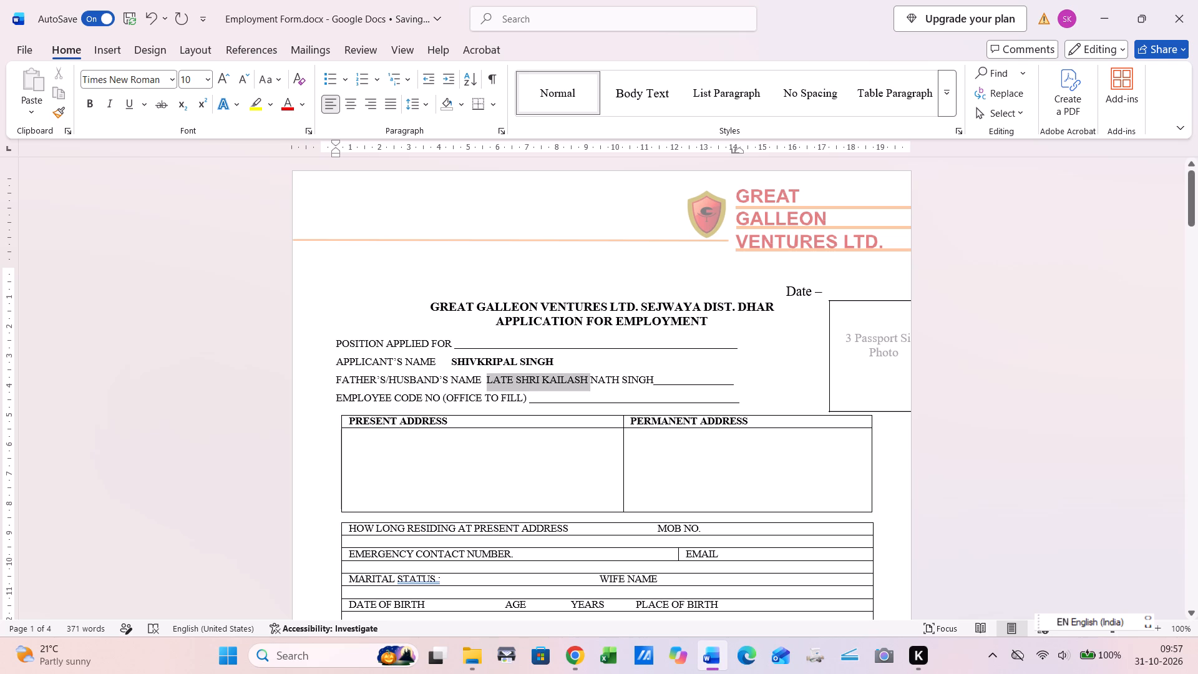
left_click_drag(565, 388, 650, 383)
key("ctrl+b")
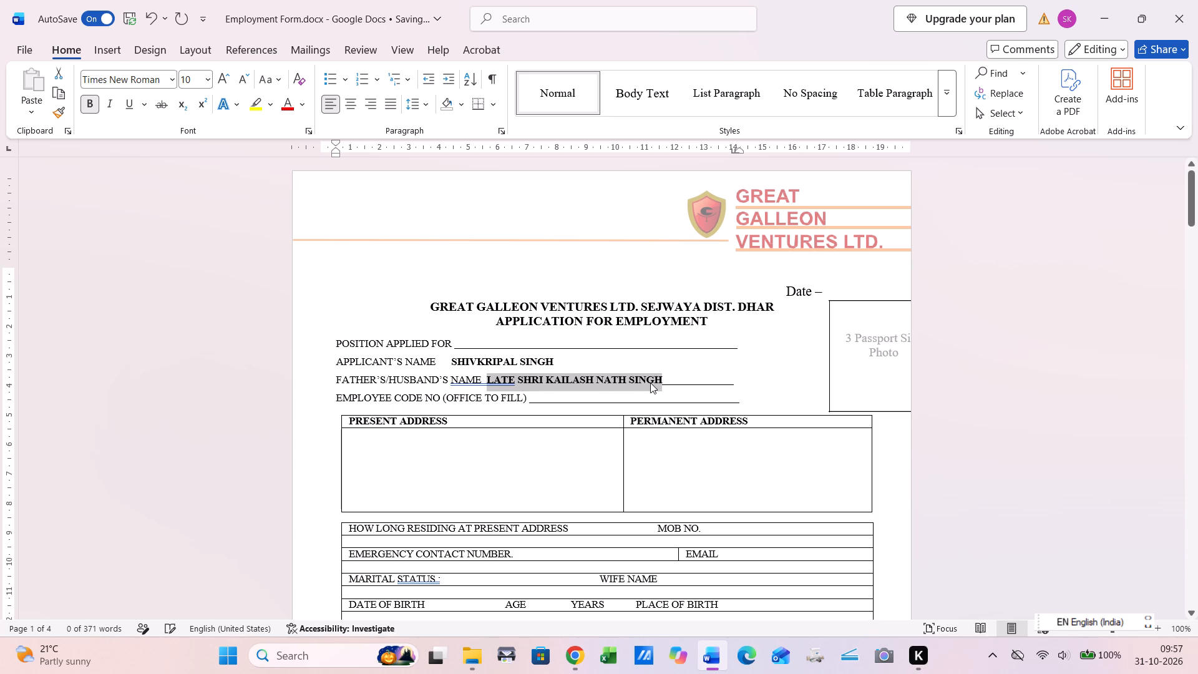
left_click(650, 397)
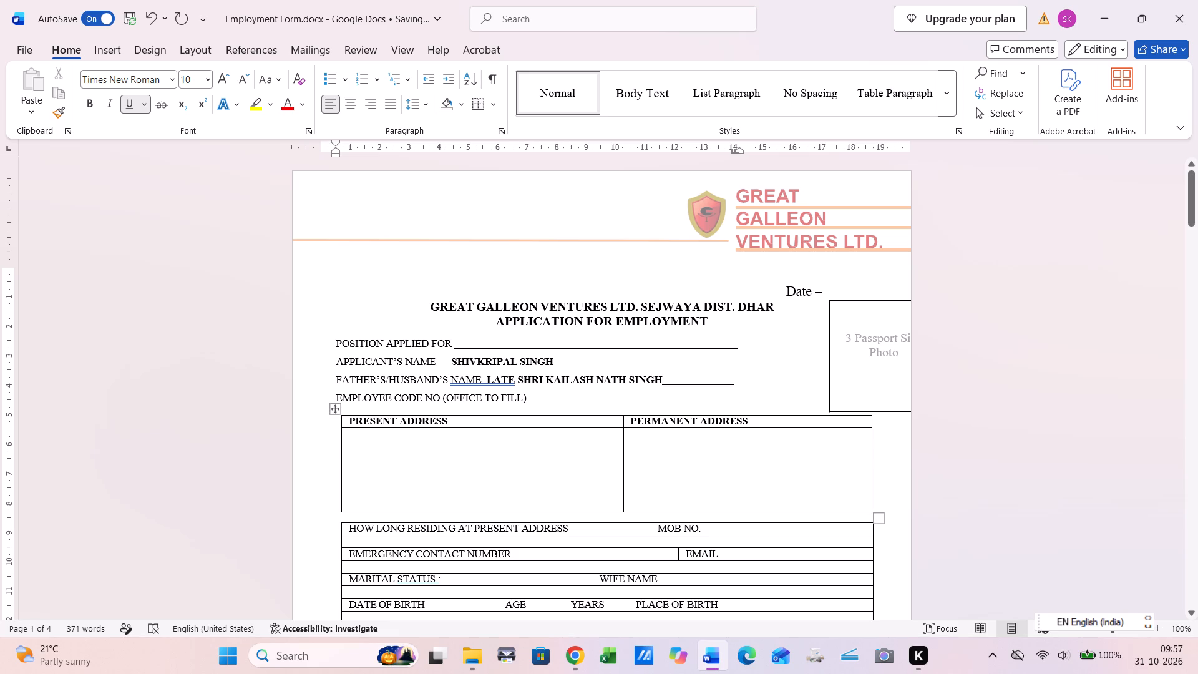
Enter the applicant's home address in capitals with its postal code in the PRESENT ADDRESS cell.
left_click(439, 448)
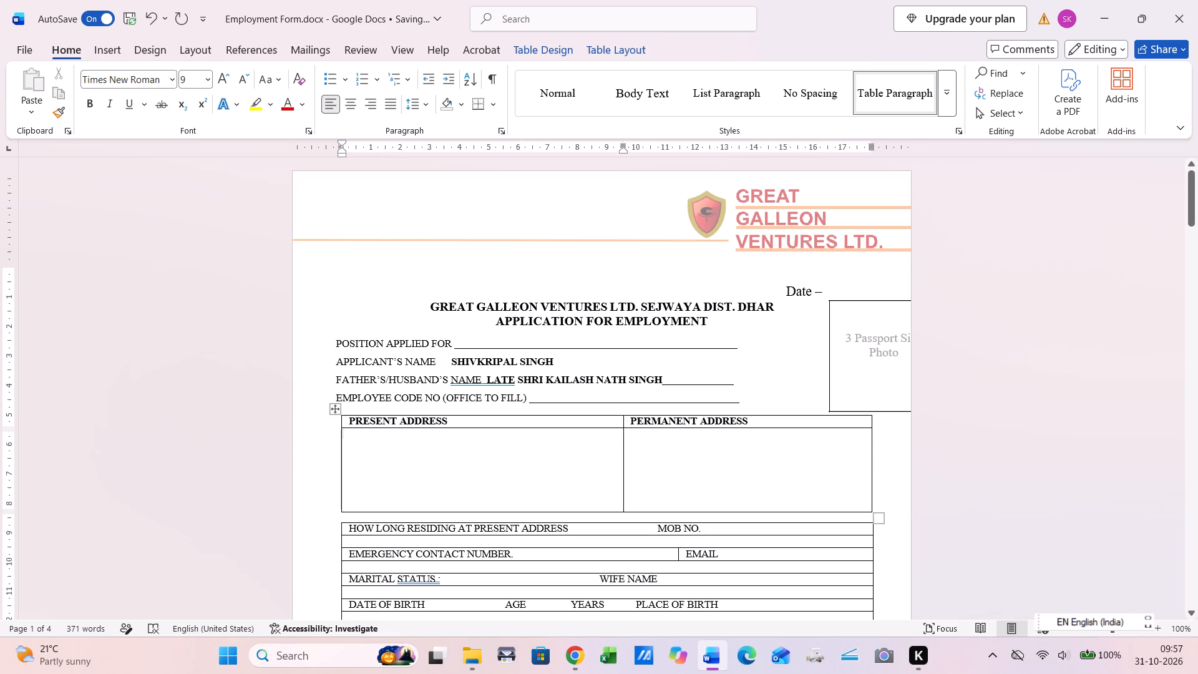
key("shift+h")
key("BackSpace")
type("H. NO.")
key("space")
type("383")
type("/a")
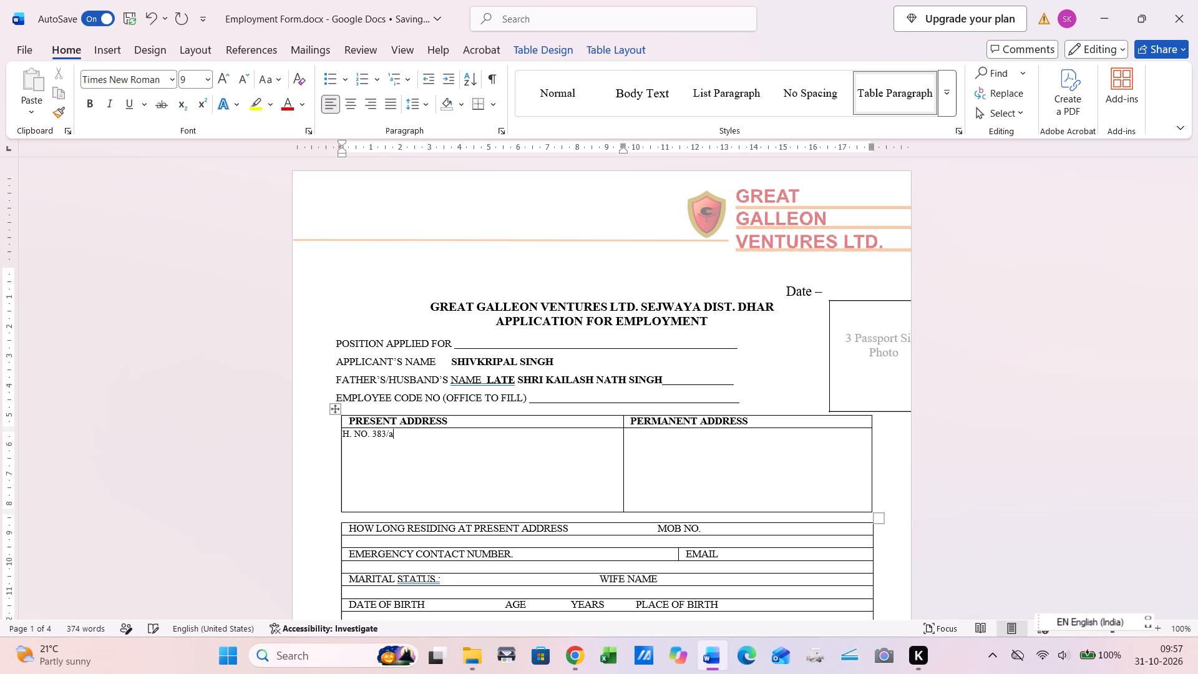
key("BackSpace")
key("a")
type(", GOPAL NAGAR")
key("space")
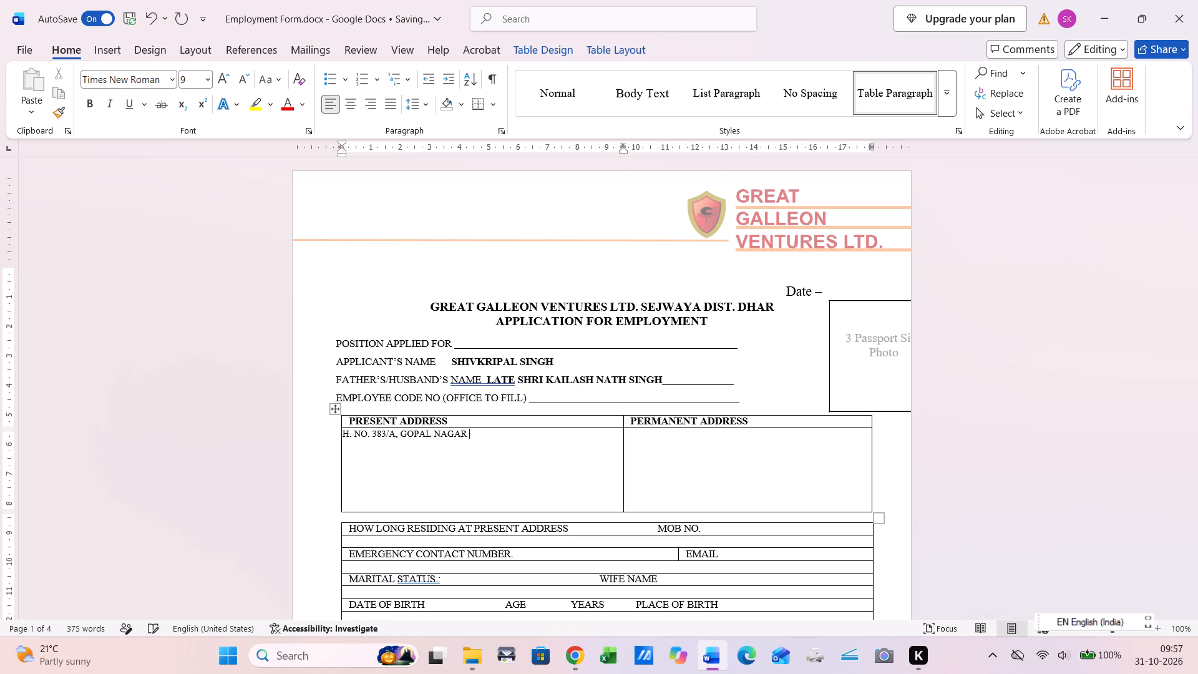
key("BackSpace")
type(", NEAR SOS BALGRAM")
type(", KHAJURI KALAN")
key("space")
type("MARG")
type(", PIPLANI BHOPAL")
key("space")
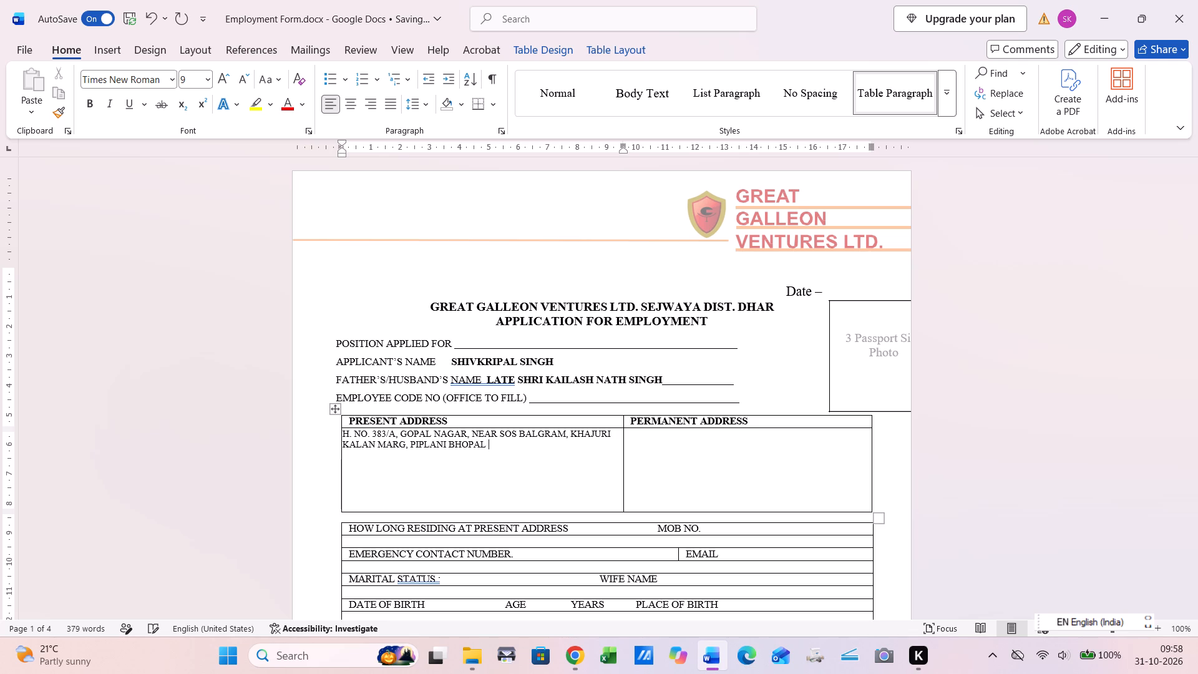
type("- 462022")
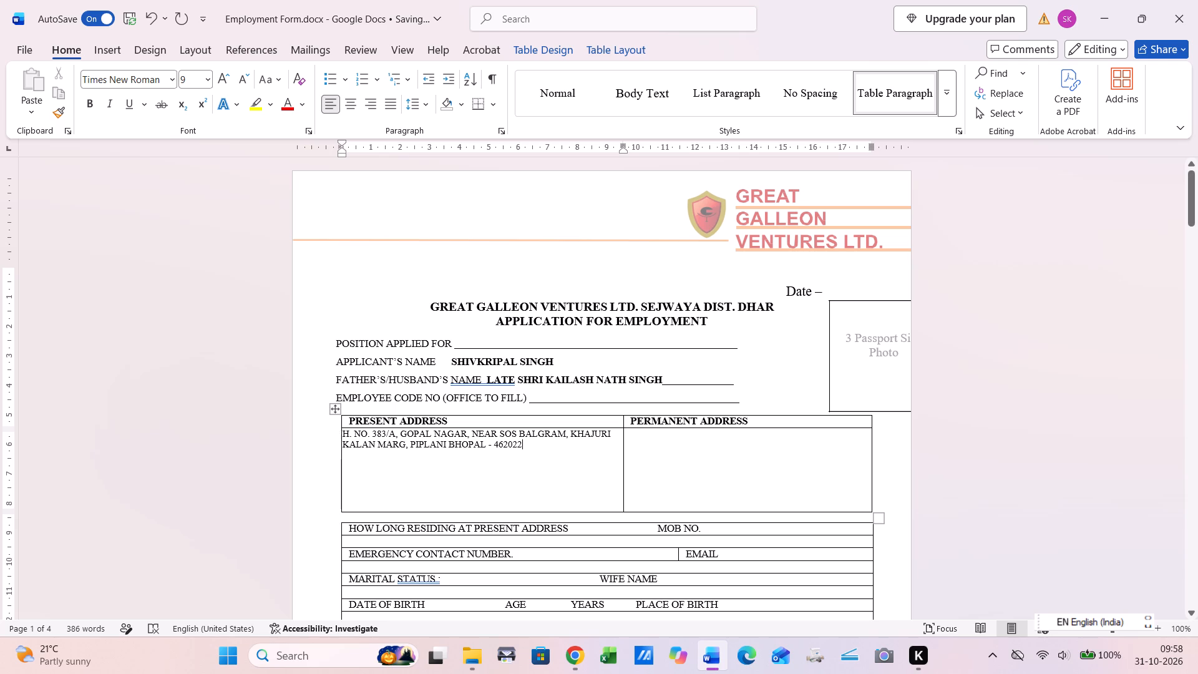
Copy the present address into the PERMANENT ADDRESS cell, preceded by two spaces.
left_click_drag(343, 436, 534, 452)
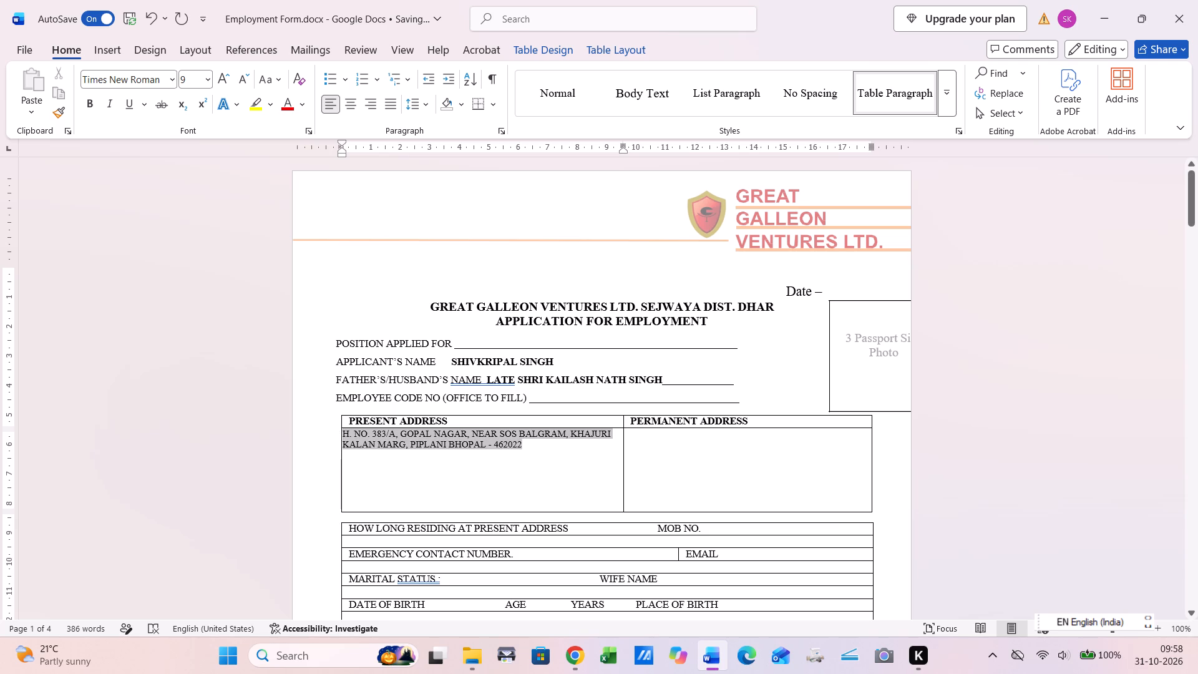
left_click_drag(534, 452, 534, 450)
key("ctrl+c")
left_click(666, 445)
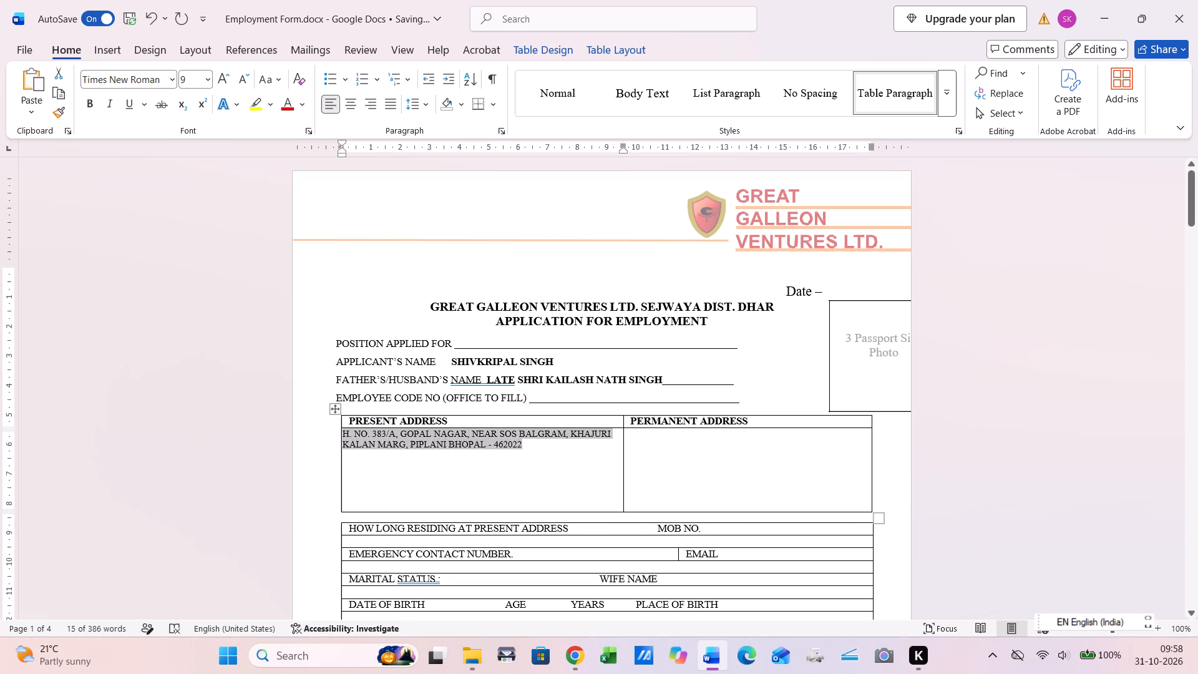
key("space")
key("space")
key("ctrl+shift+v")
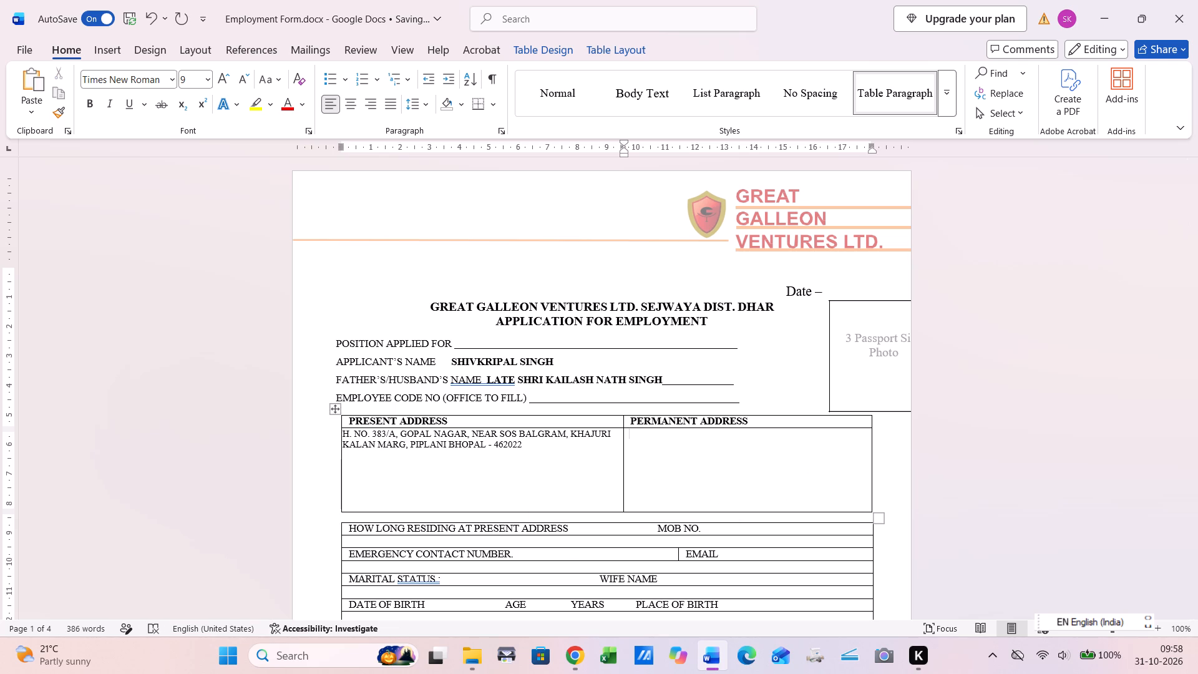
key("ctrl+v")
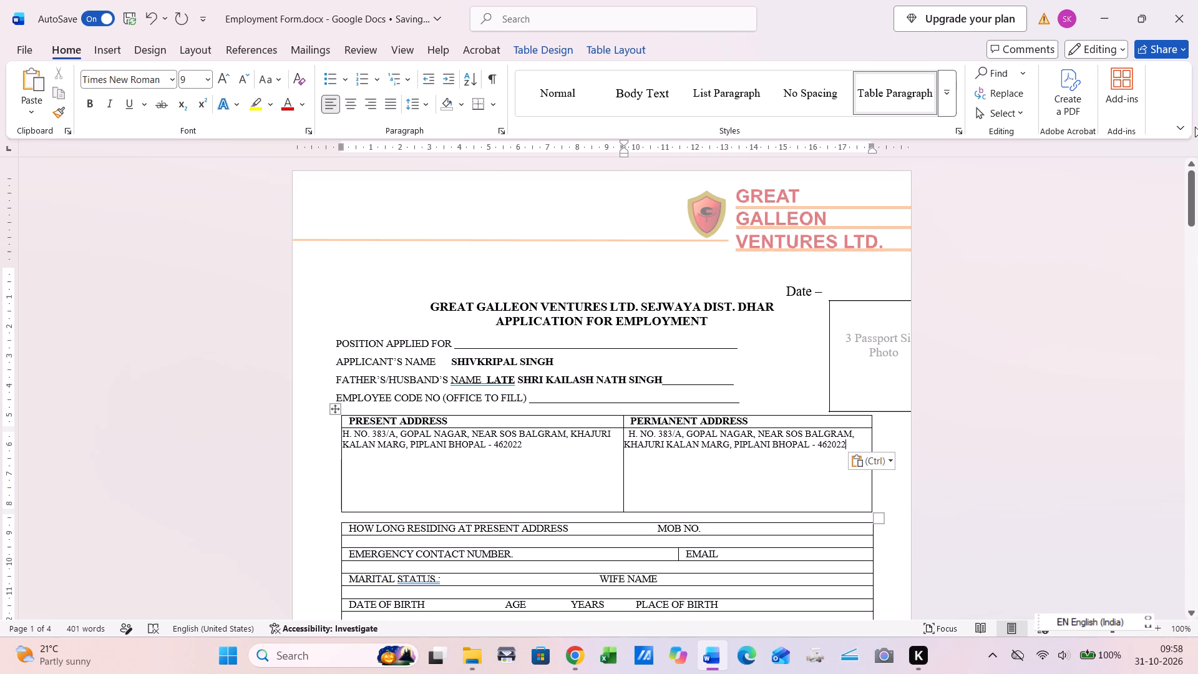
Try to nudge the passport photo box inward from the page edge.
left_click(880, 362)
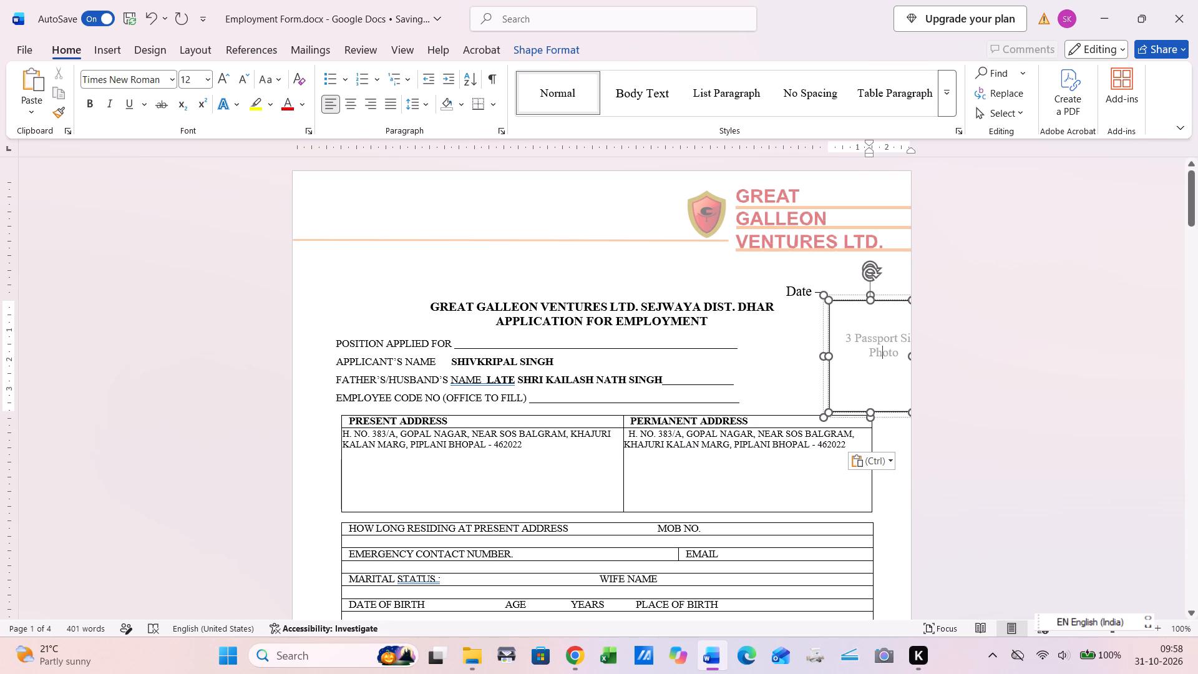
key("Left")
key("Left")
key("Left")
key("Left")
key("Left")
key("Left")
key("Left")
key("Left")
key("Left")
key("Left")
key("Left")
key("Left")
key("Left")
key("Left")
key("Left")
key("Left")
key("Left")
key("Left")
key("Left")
Move the passport photo text box inward from the page edge so it sits within the page beneath the Date line.
left_click_drag(830, 301, 793, 296)
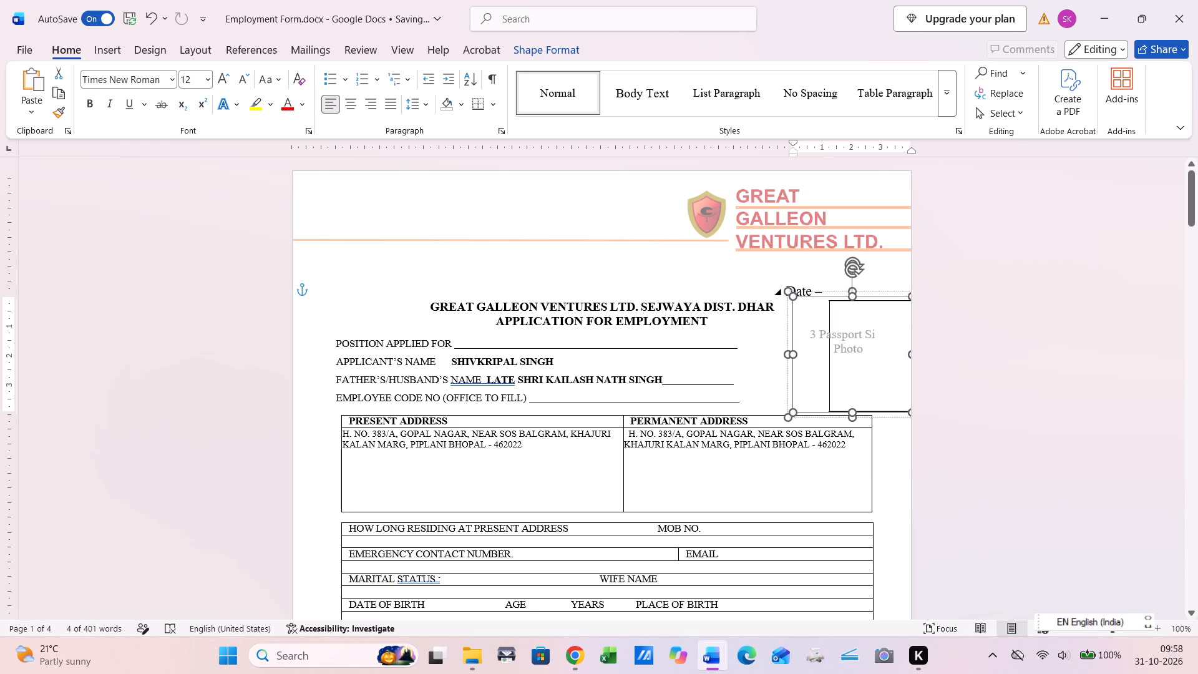
left_click_drag(905, 295, 887, 299)
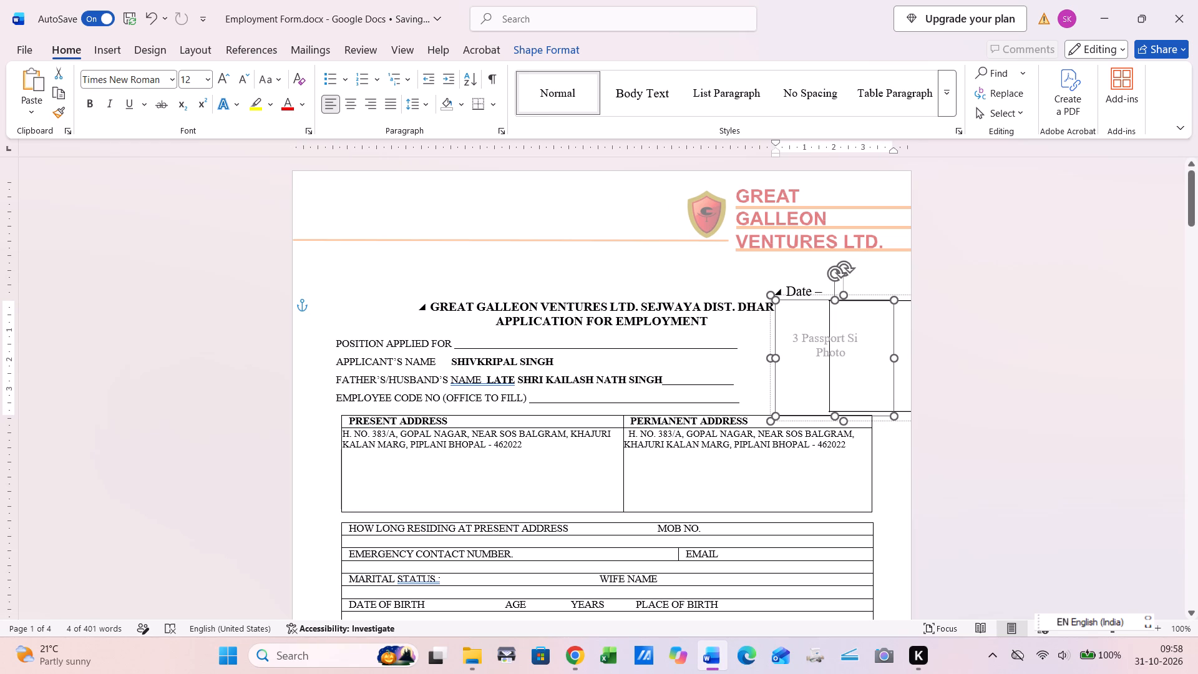
Delete the separate rectangular photo frame that runs past the page edge.
left_click(907, 301)
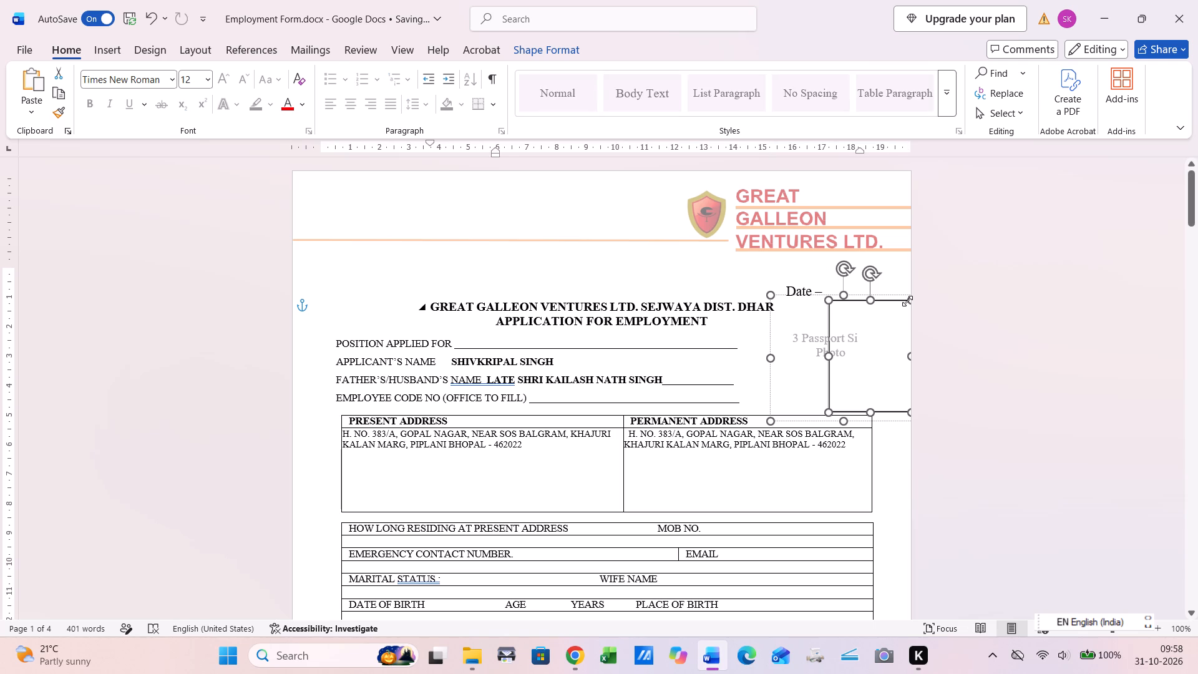
key("Delete")
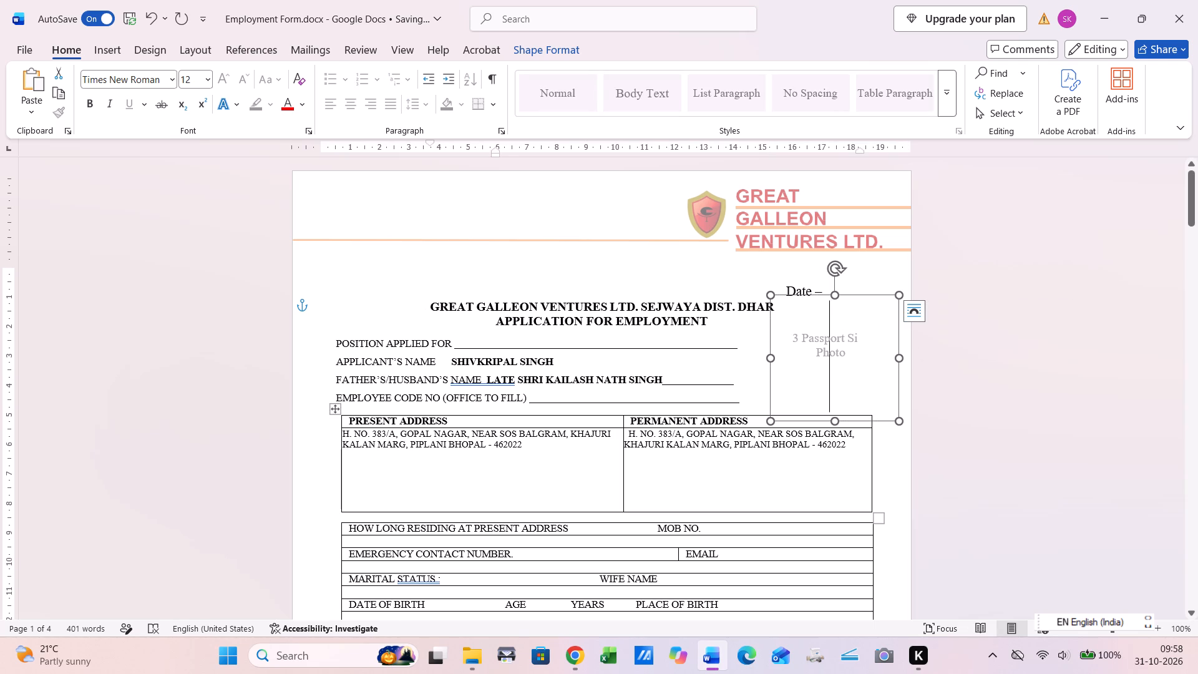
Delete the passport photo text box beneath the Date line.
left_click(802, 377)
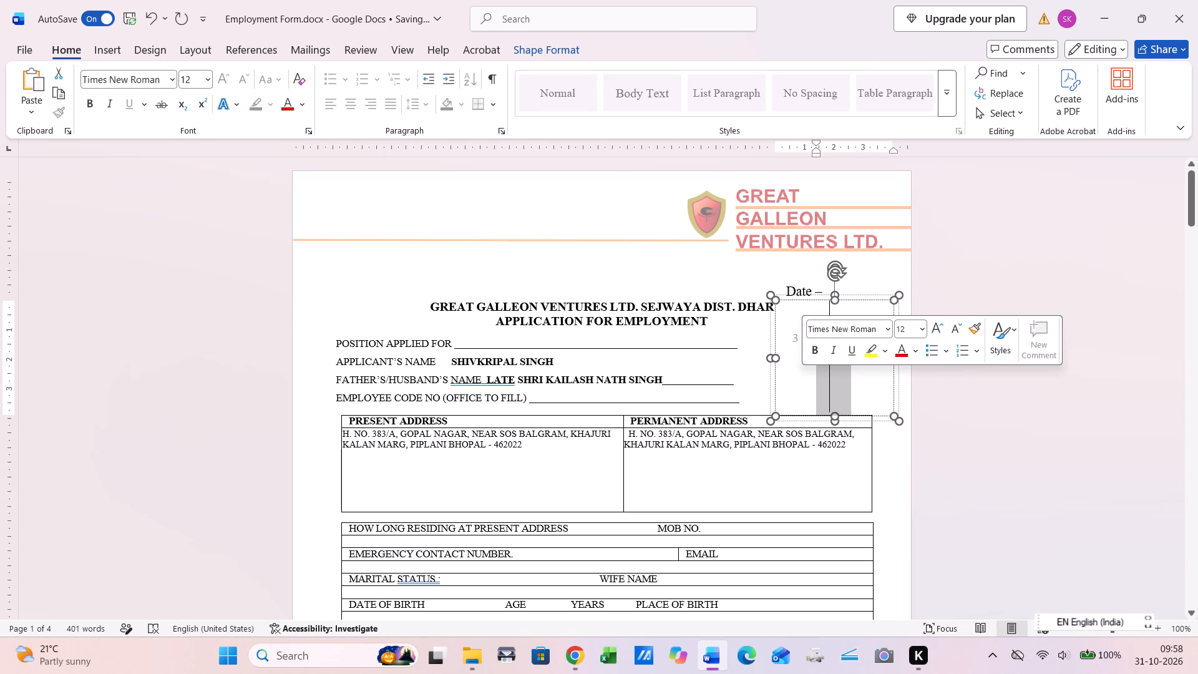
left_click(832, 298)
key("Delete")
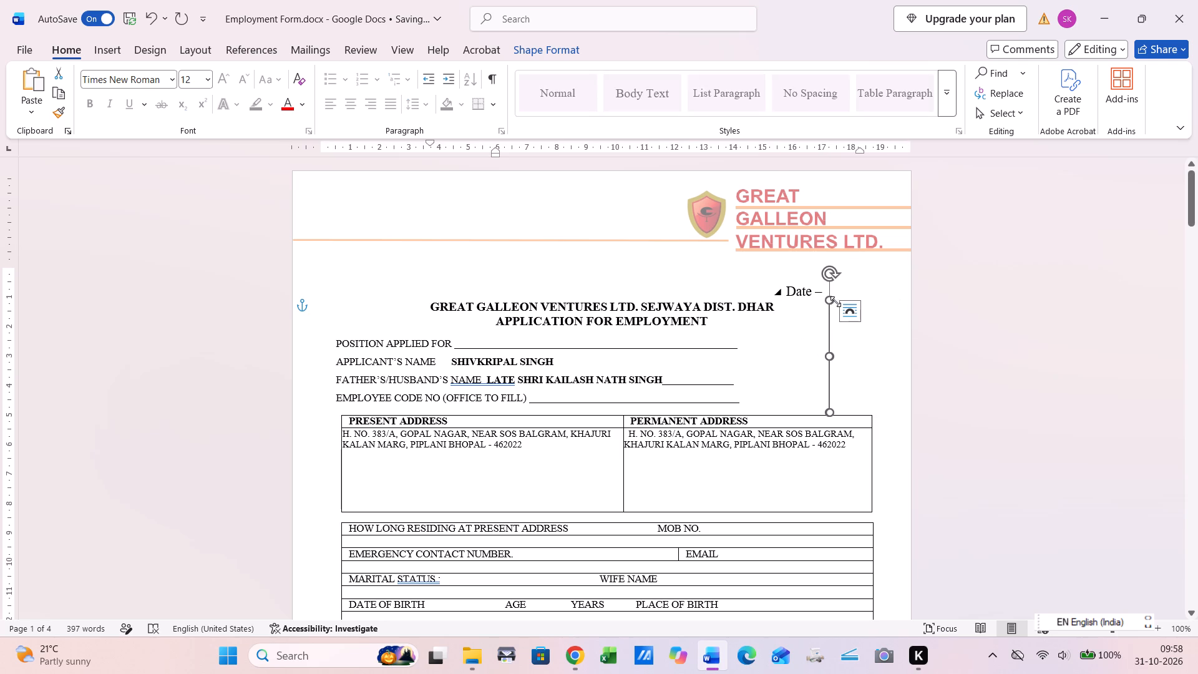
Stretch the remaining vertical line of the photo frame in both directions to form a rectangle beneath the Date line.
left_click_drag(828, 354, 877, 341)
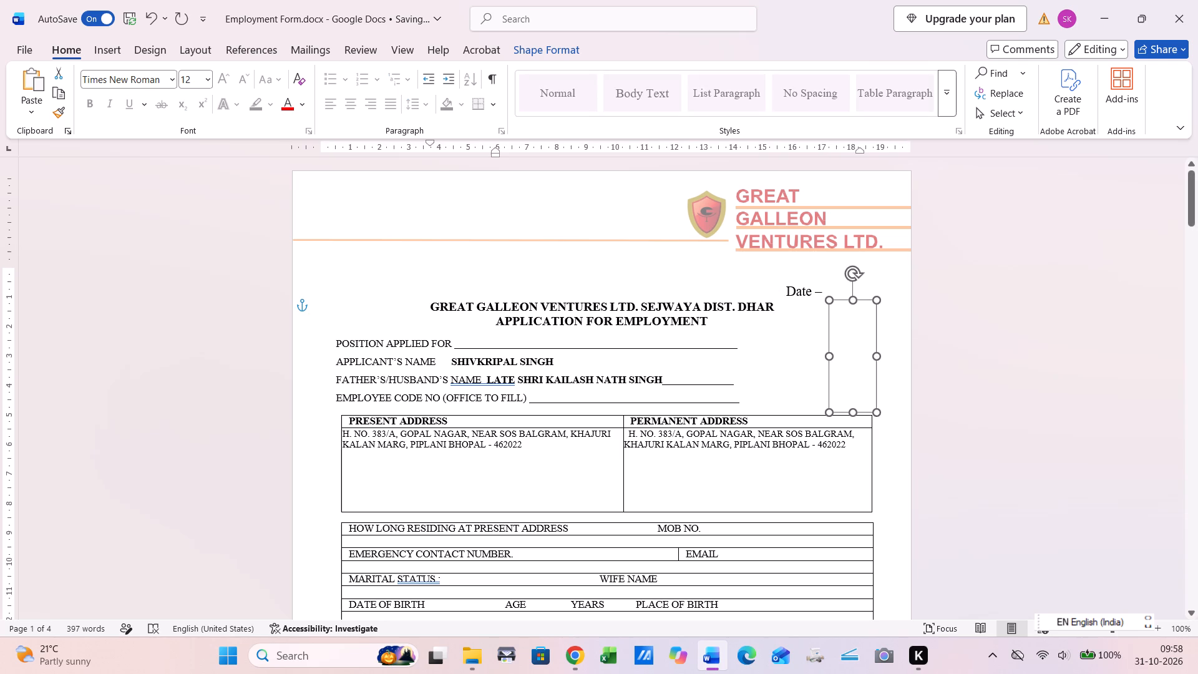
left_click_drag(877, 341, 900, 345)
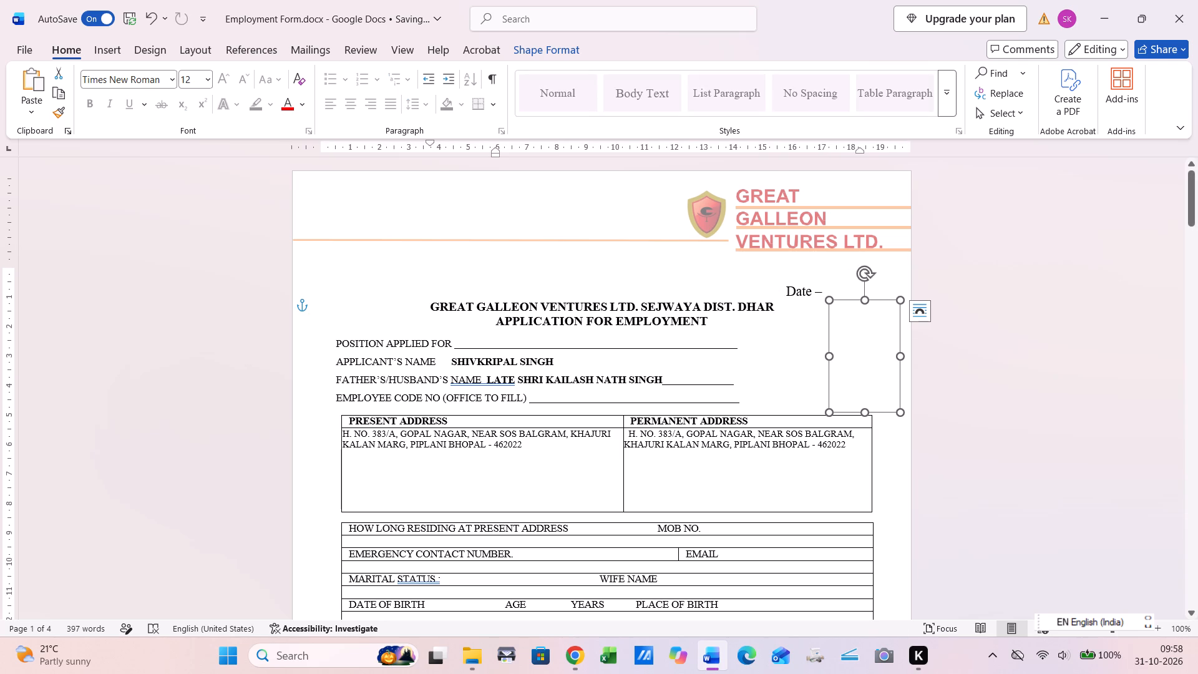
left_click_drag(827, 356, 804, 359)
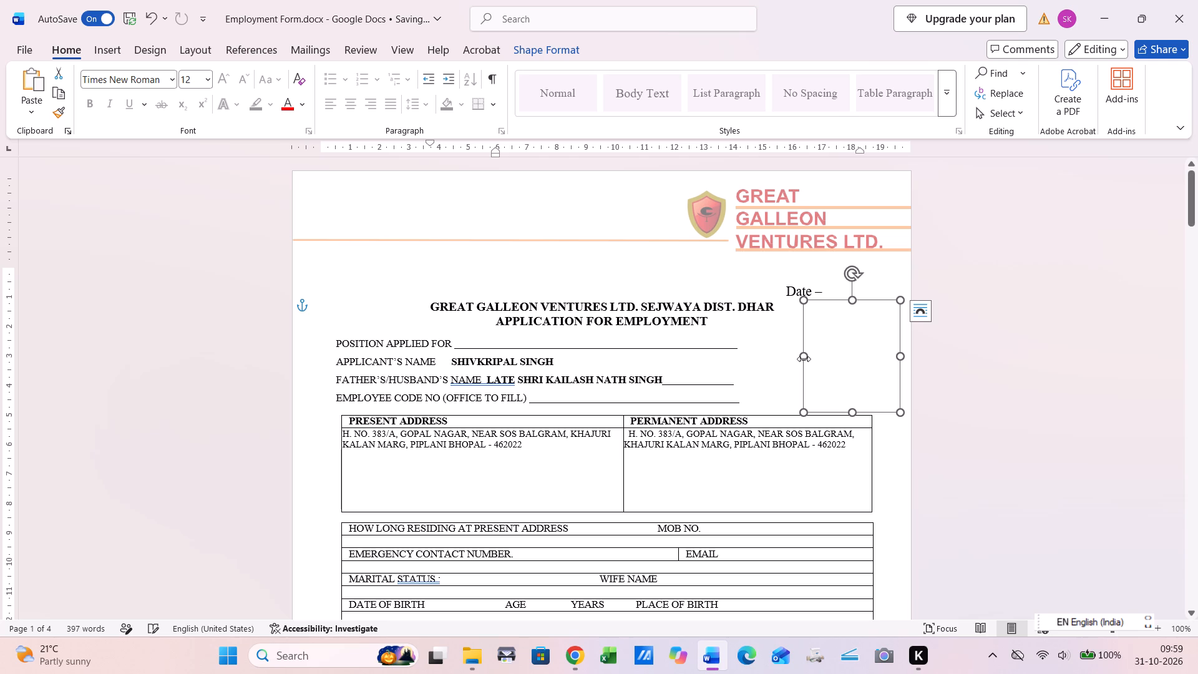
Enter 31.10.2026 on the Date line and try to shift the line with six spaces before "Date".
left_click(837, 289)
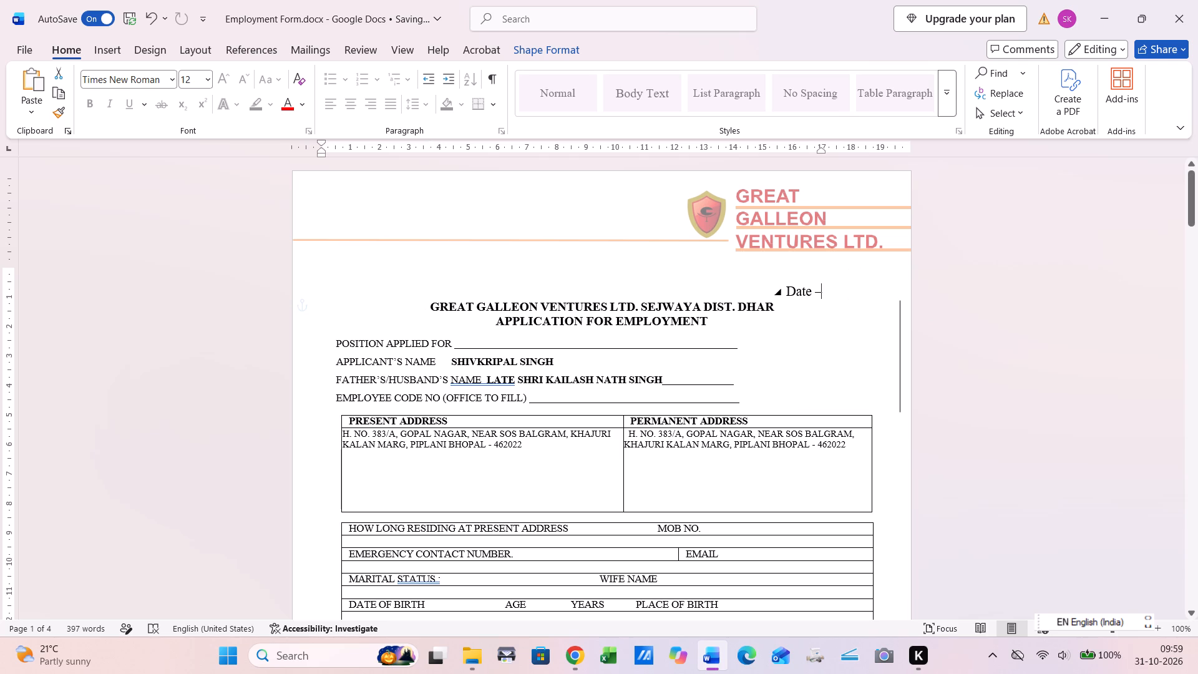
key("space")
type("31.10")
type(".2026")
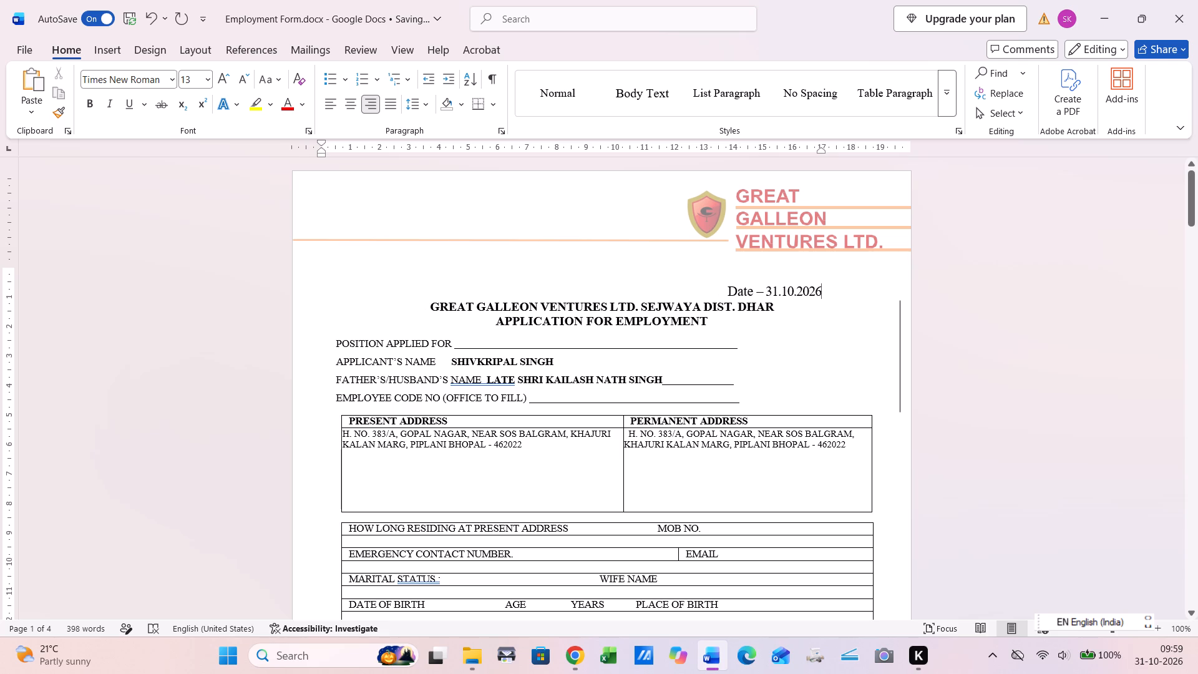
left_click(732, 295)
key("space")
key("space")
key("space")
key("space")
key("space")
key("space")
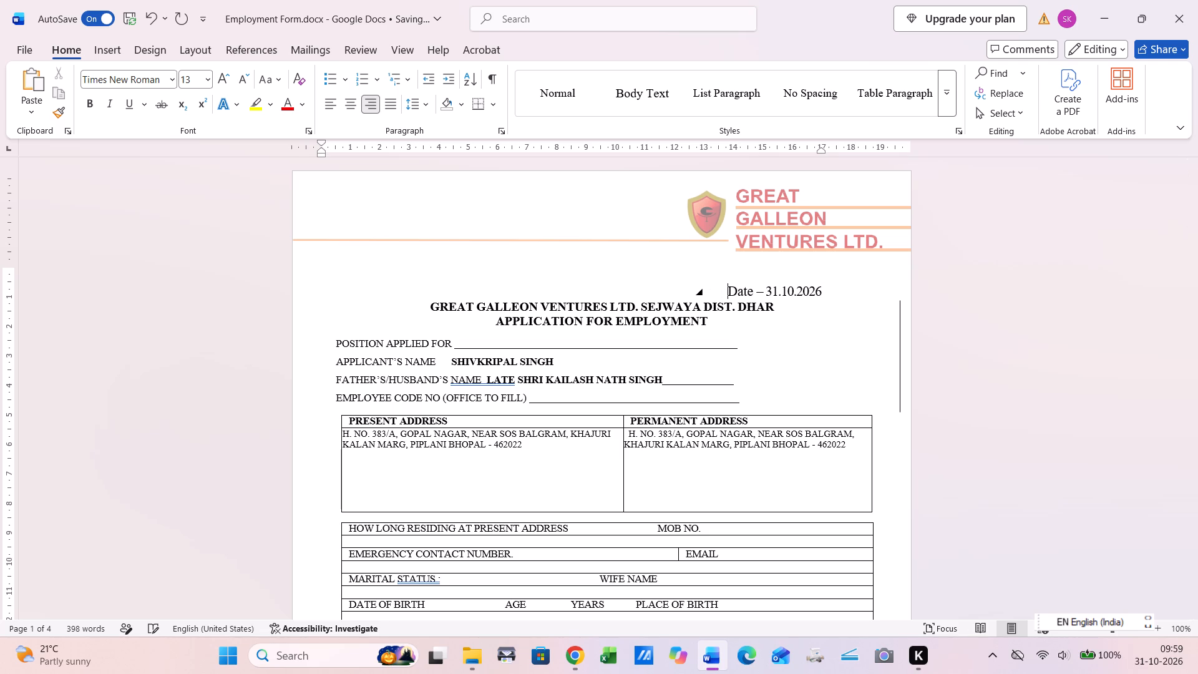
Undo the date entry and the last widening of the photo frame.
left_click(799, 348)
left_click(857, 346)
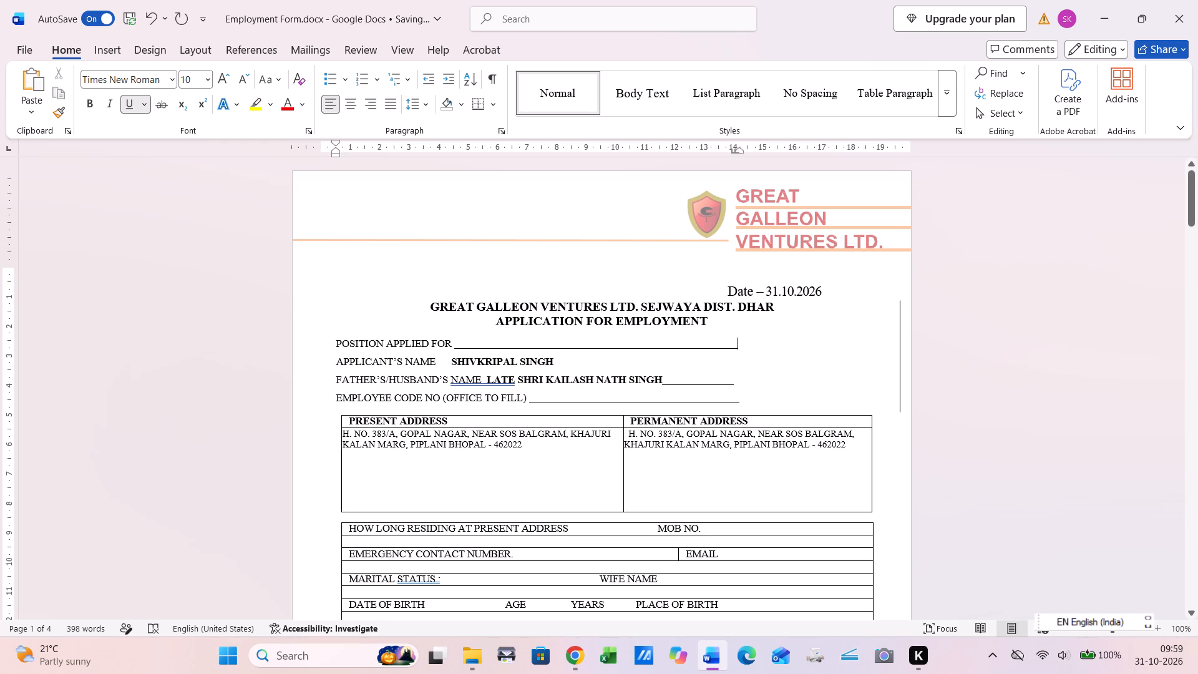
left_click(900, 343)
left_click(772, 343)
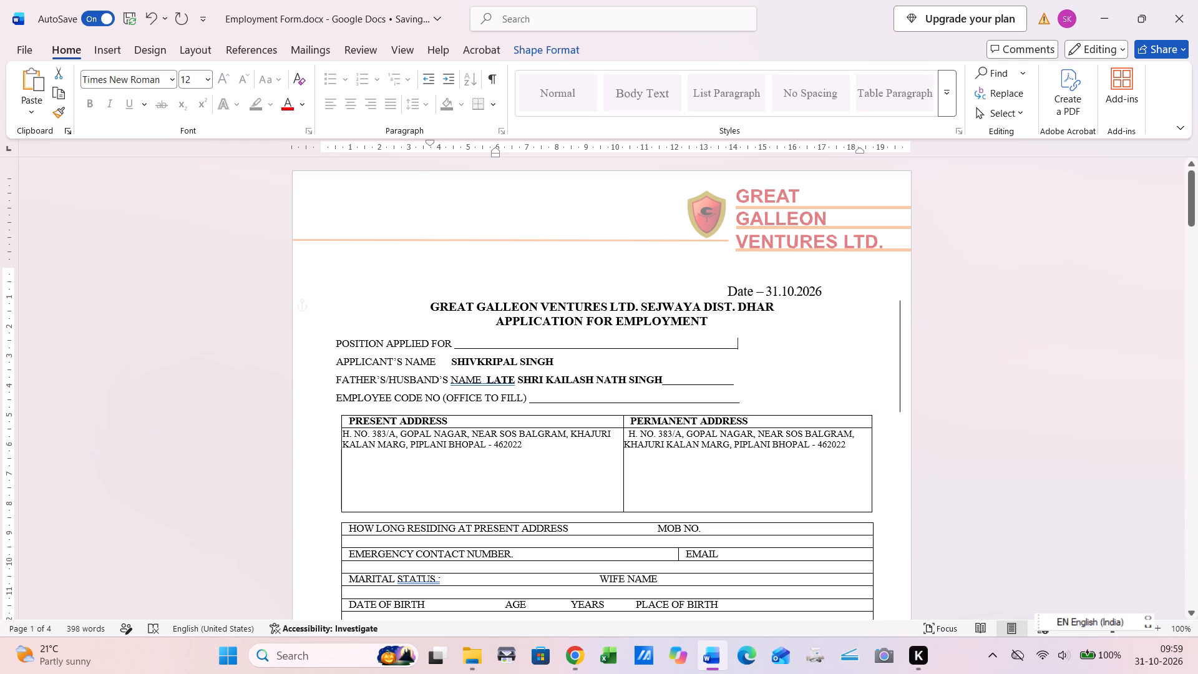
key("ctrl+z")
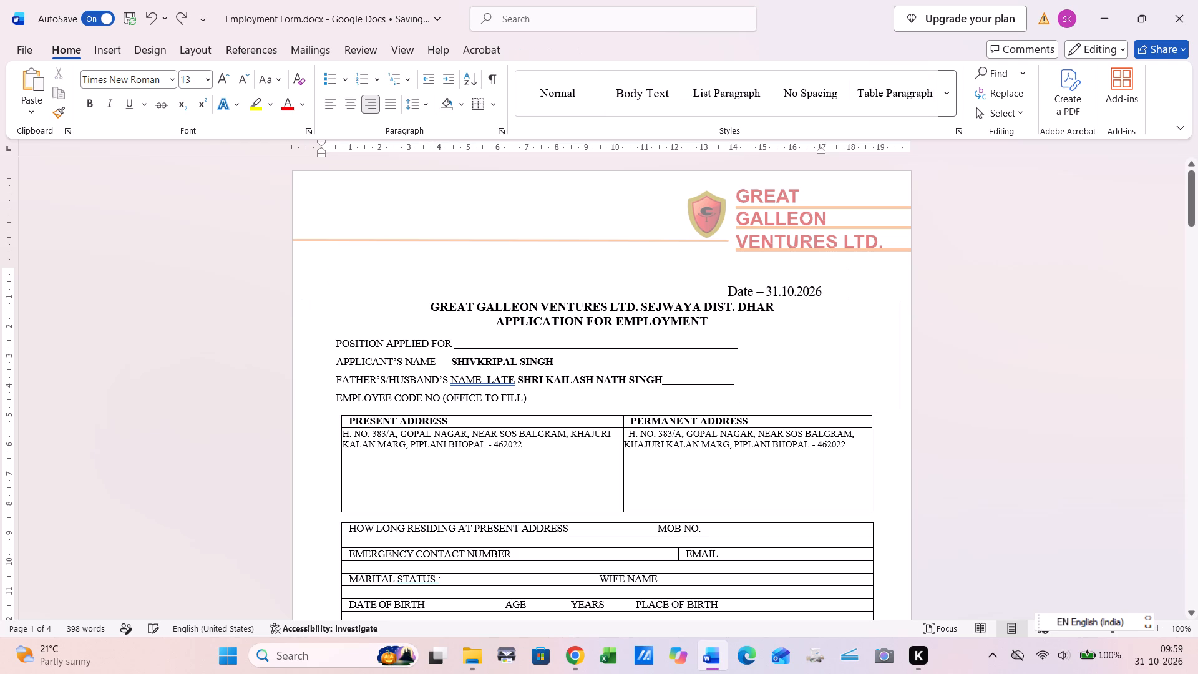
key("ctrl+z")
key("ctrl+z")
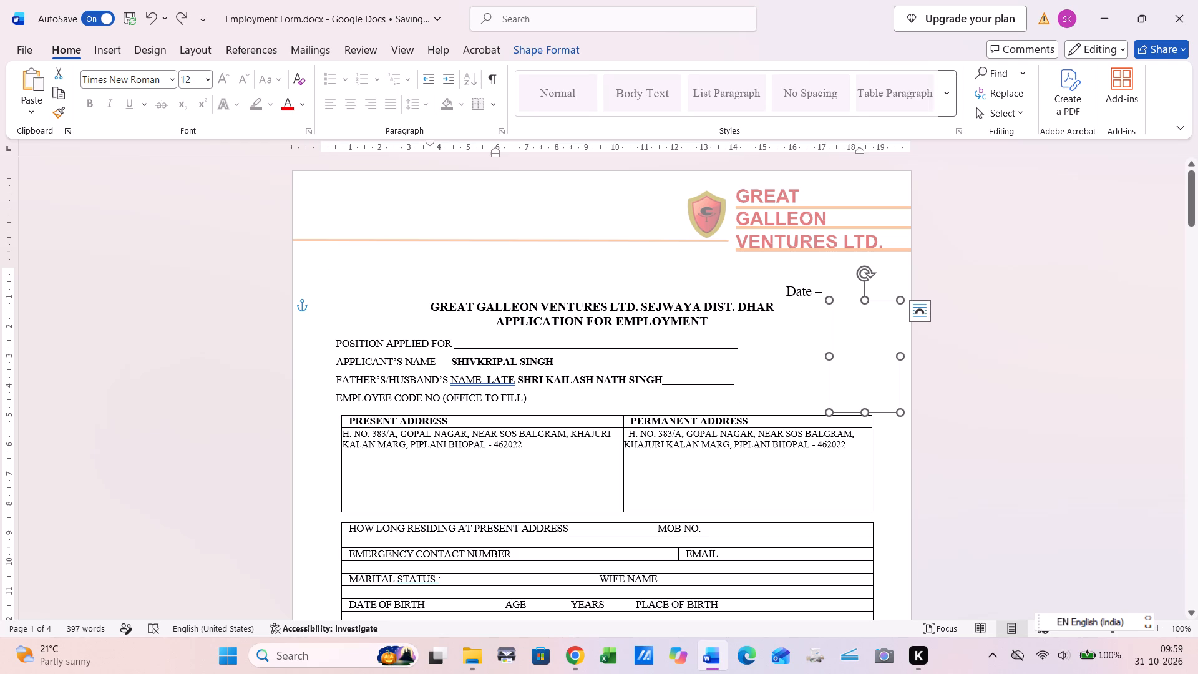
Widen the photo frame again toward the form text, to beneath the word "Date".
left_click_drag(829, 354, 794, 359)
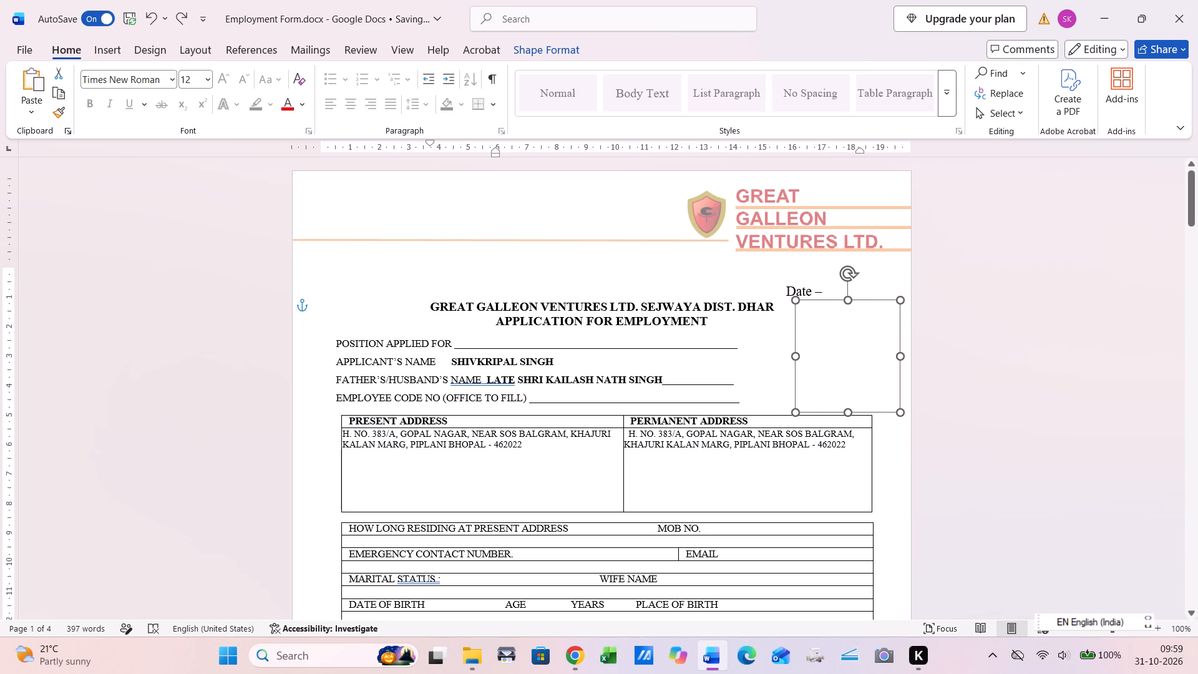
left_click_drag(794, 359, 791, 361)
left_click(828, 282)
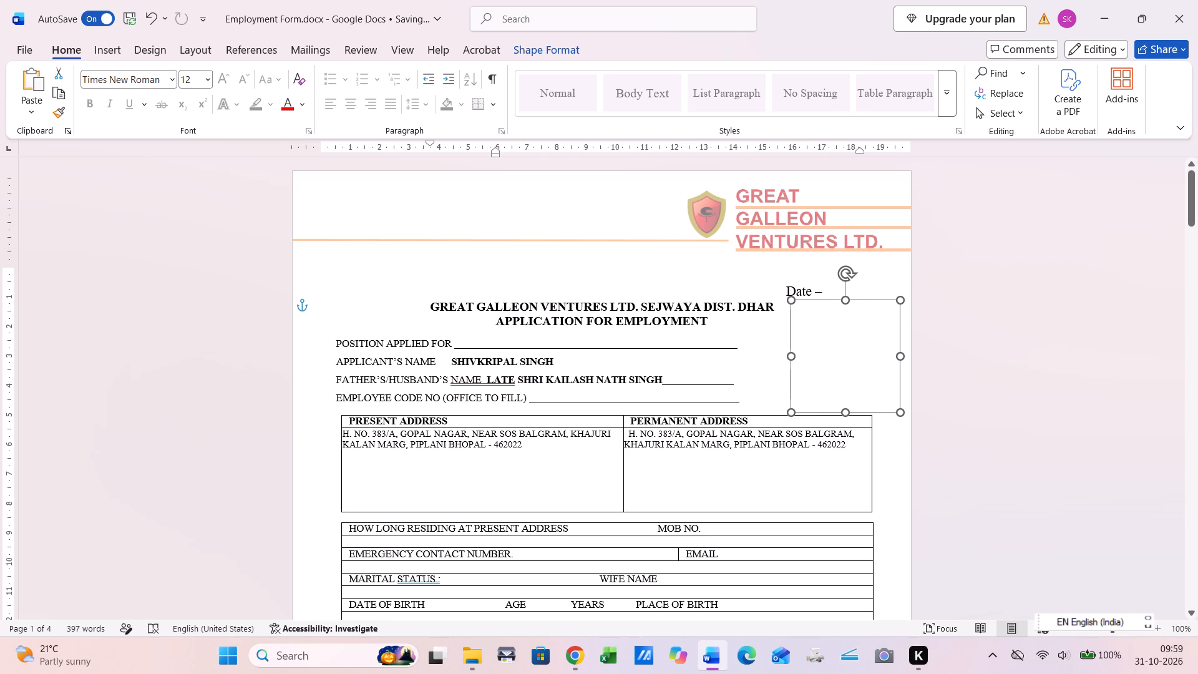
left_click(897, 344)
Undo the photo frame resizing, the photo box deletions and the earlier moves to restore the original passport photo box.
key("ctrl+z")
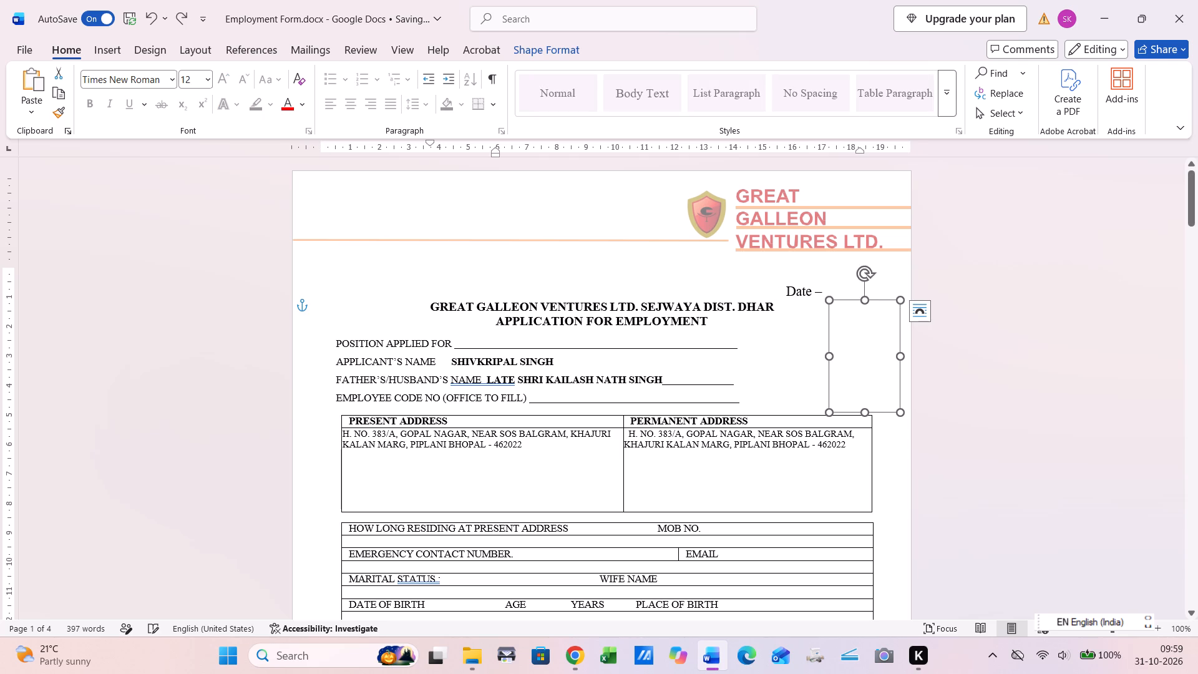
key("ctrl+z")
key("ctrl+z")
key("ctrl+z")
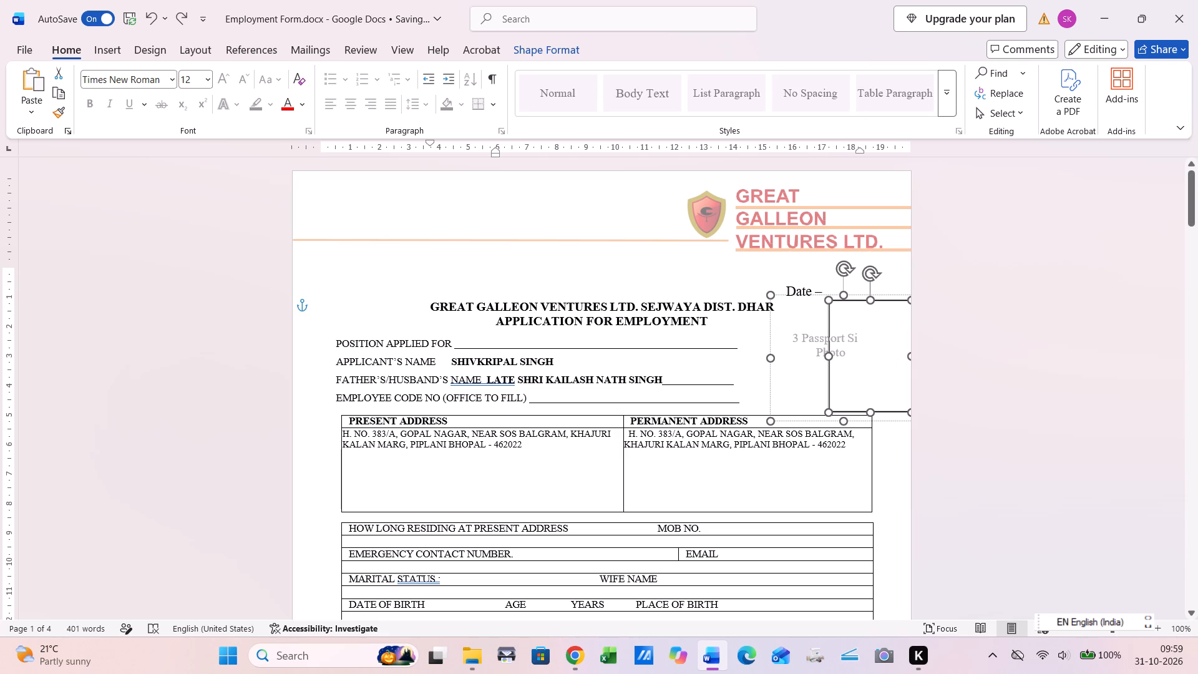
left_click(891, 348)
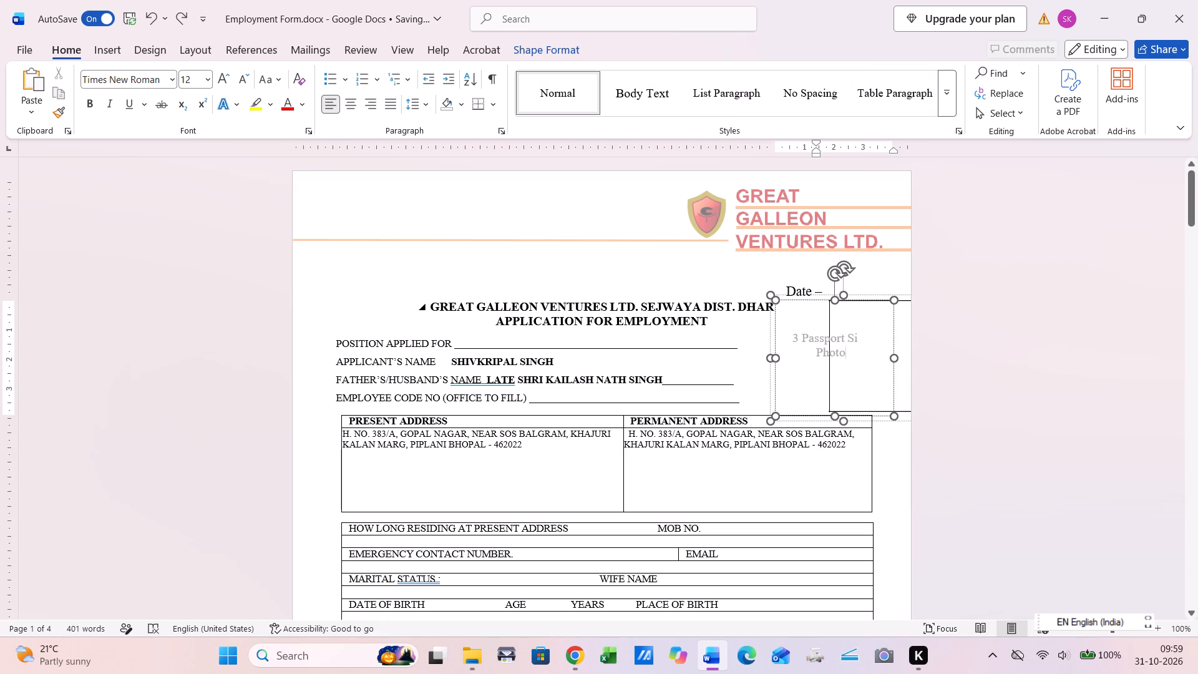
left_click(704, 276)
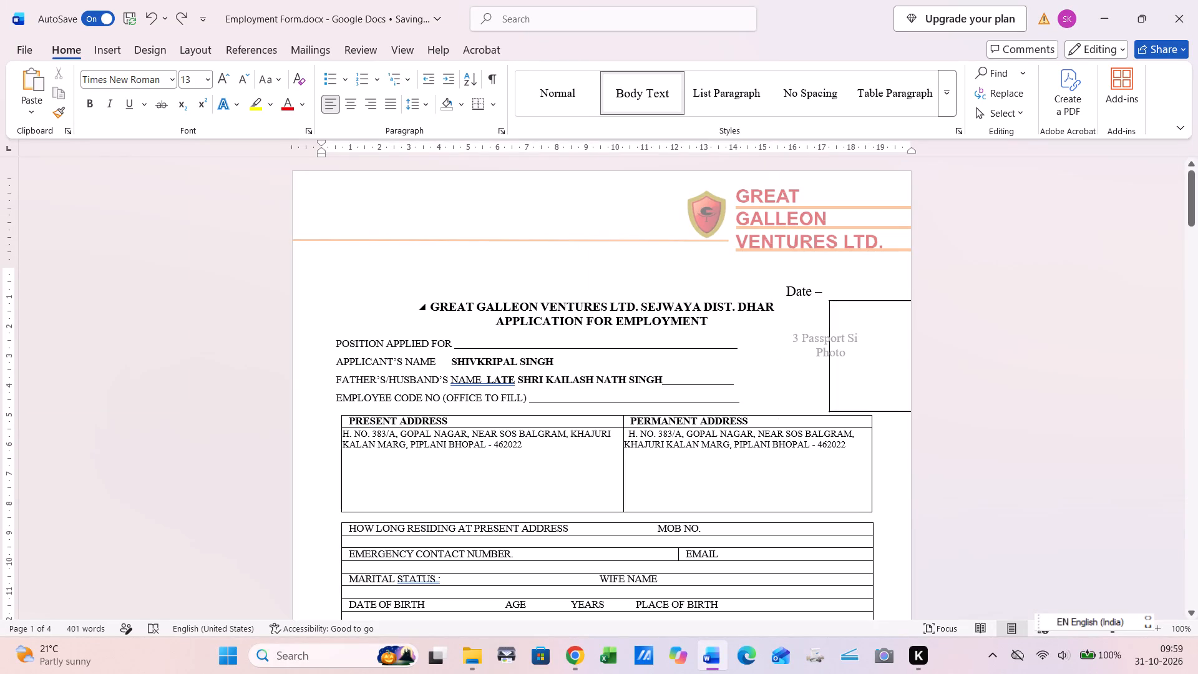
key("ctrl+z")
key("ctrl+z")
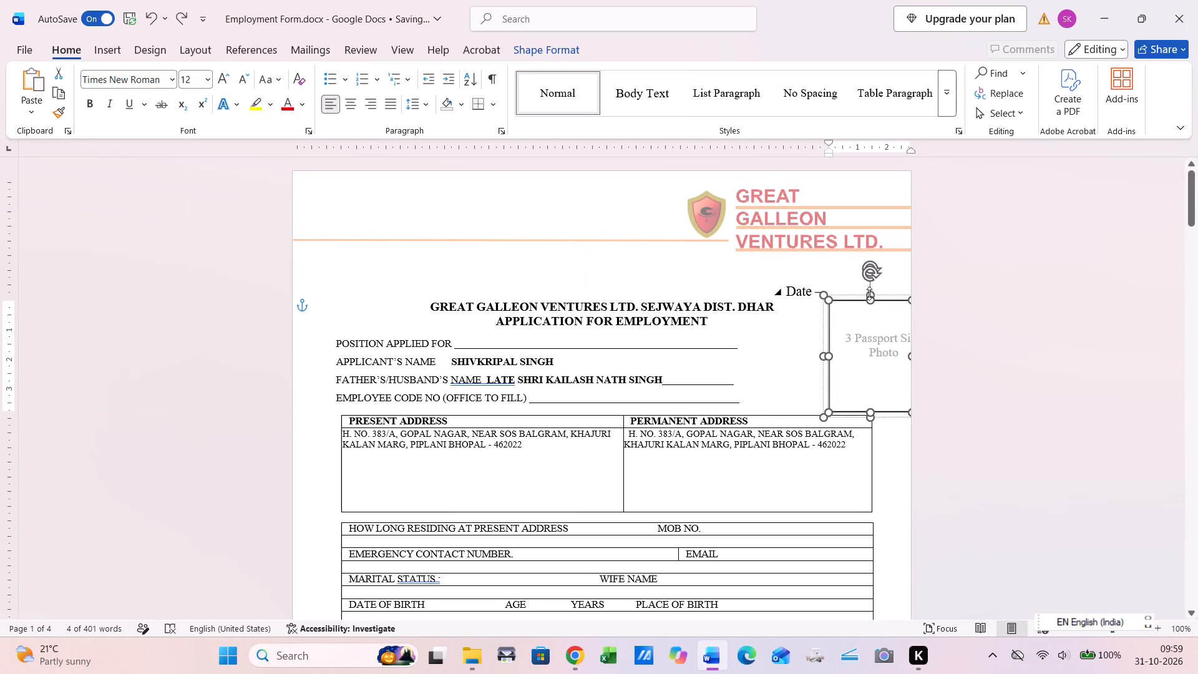
Move the whole passport photo box and its frame inward so it sits within the page beneath the Date line.
left_click_drag(880, 295, 858, 296)
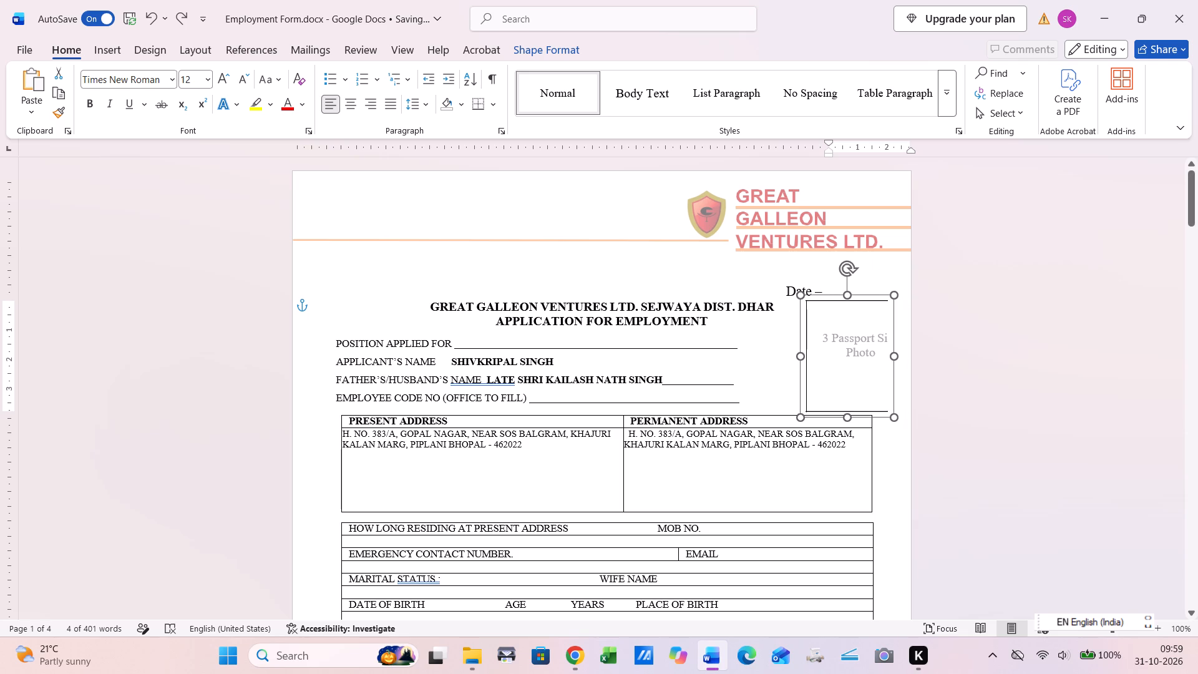
left_click_drag(858, 296, 855, 298)
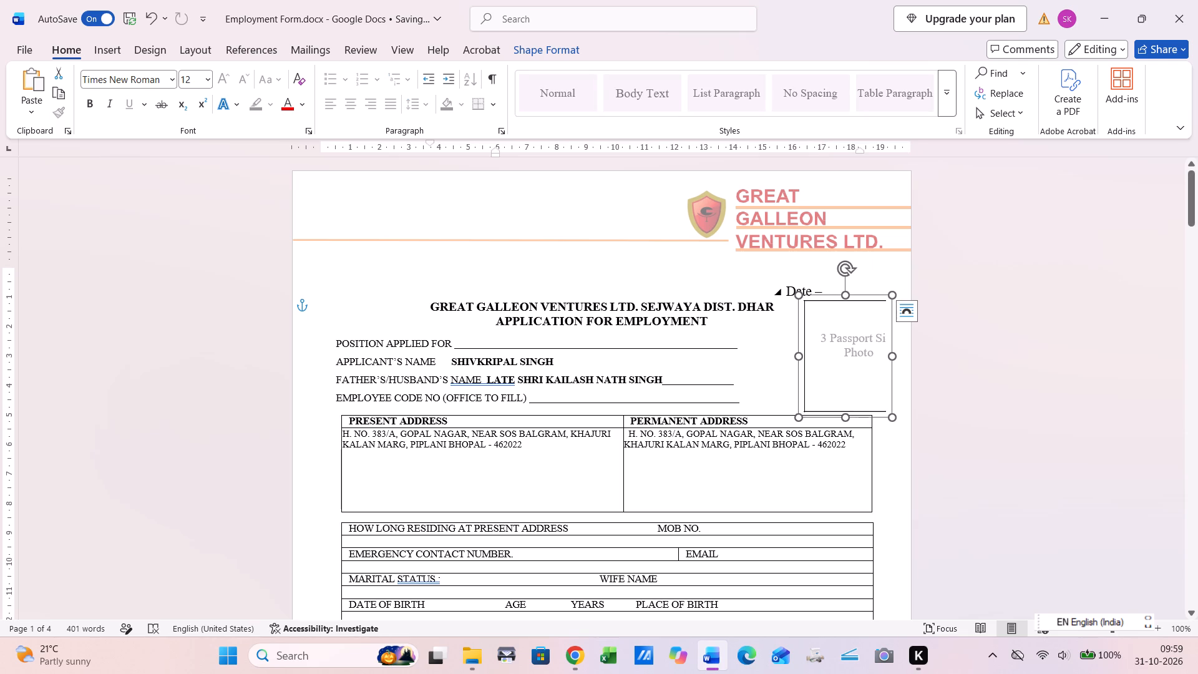
left_click(837, 285)
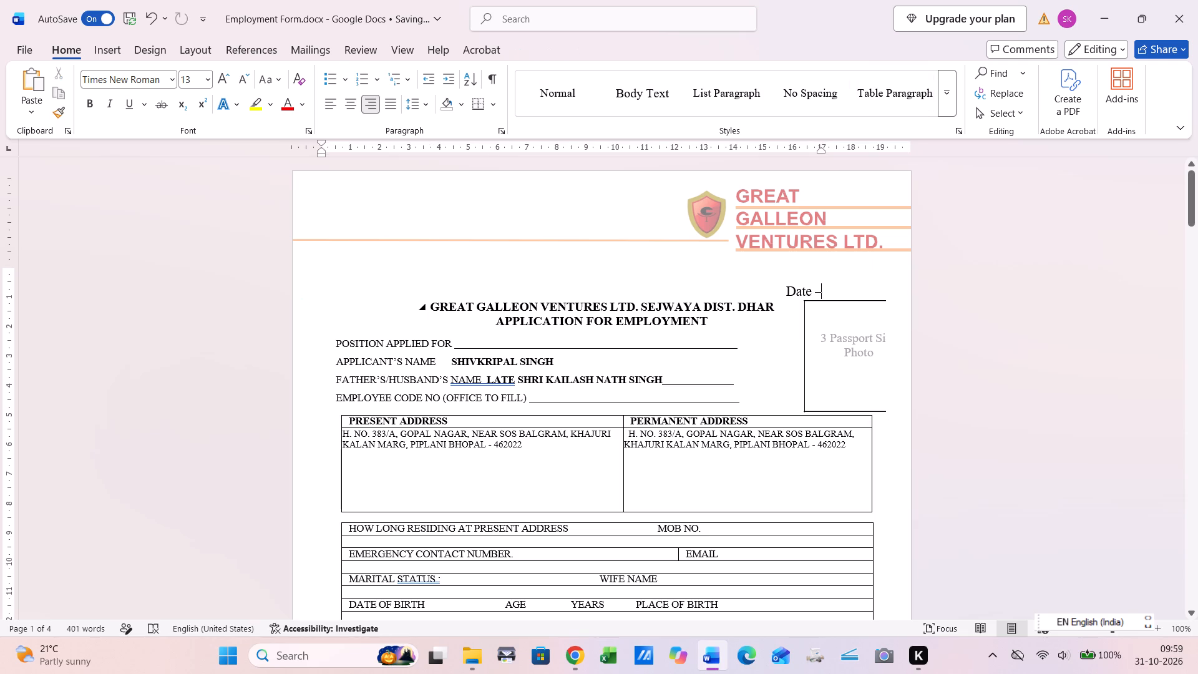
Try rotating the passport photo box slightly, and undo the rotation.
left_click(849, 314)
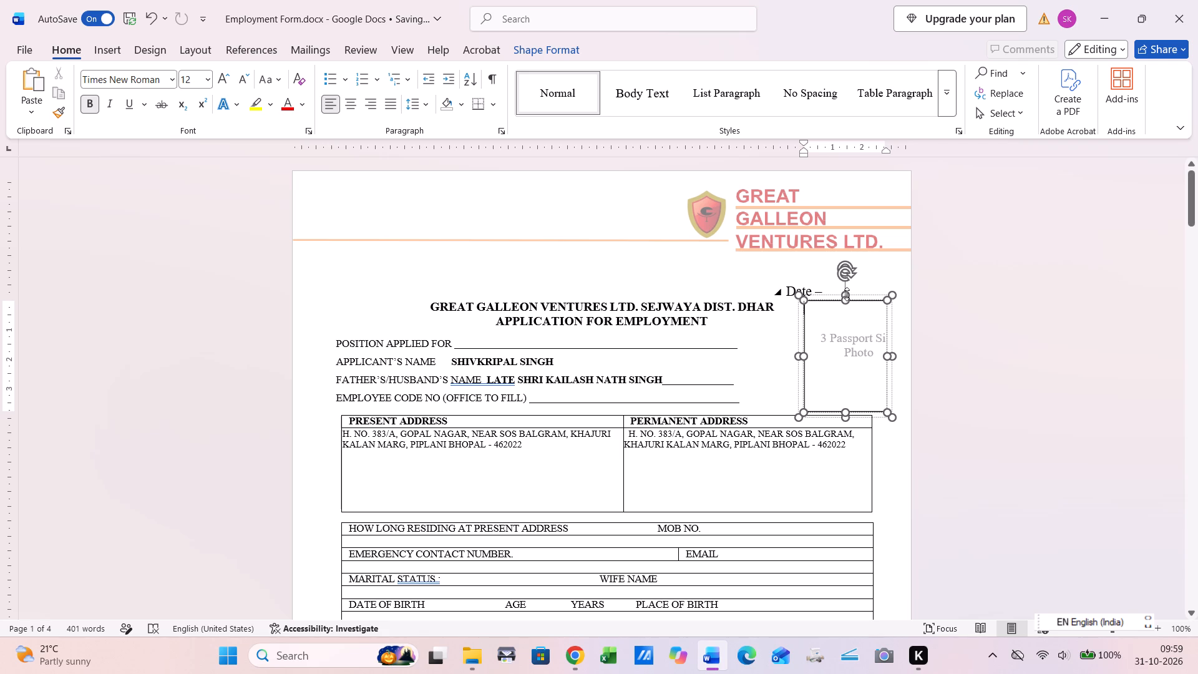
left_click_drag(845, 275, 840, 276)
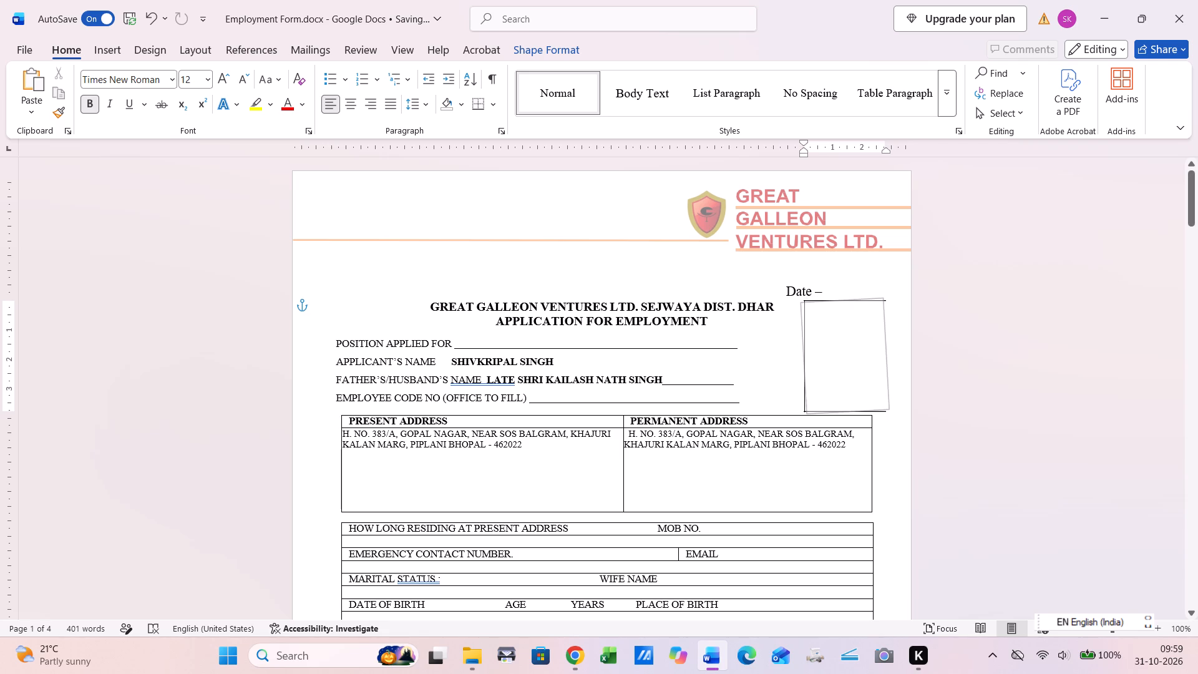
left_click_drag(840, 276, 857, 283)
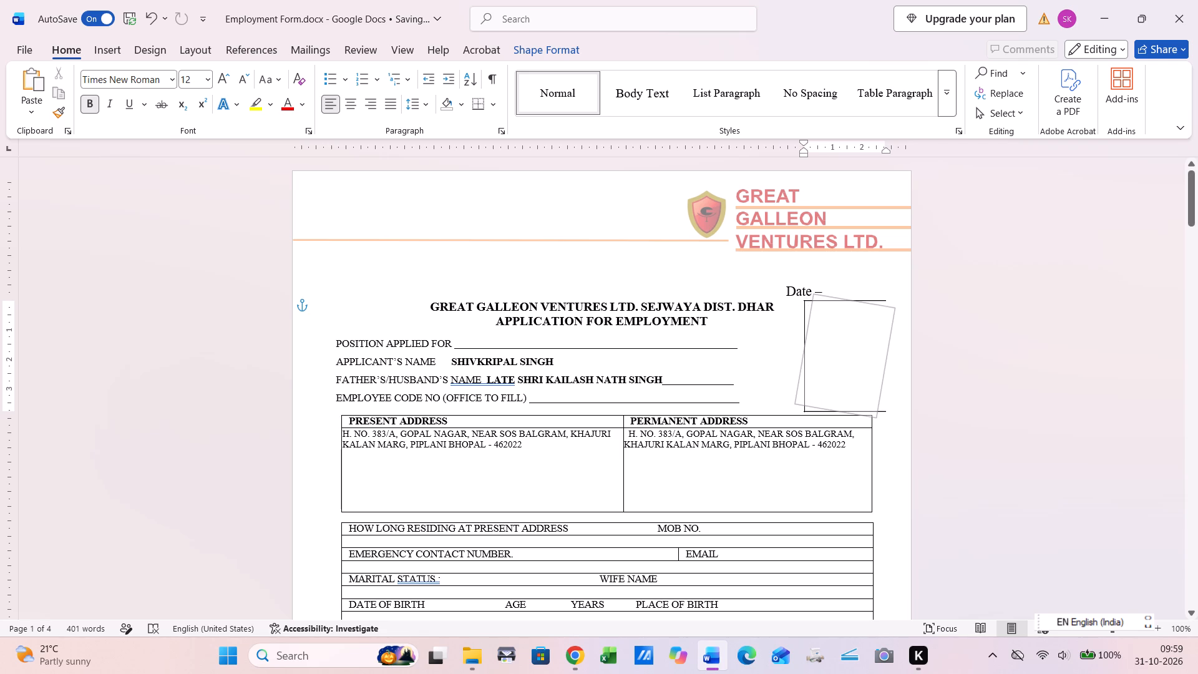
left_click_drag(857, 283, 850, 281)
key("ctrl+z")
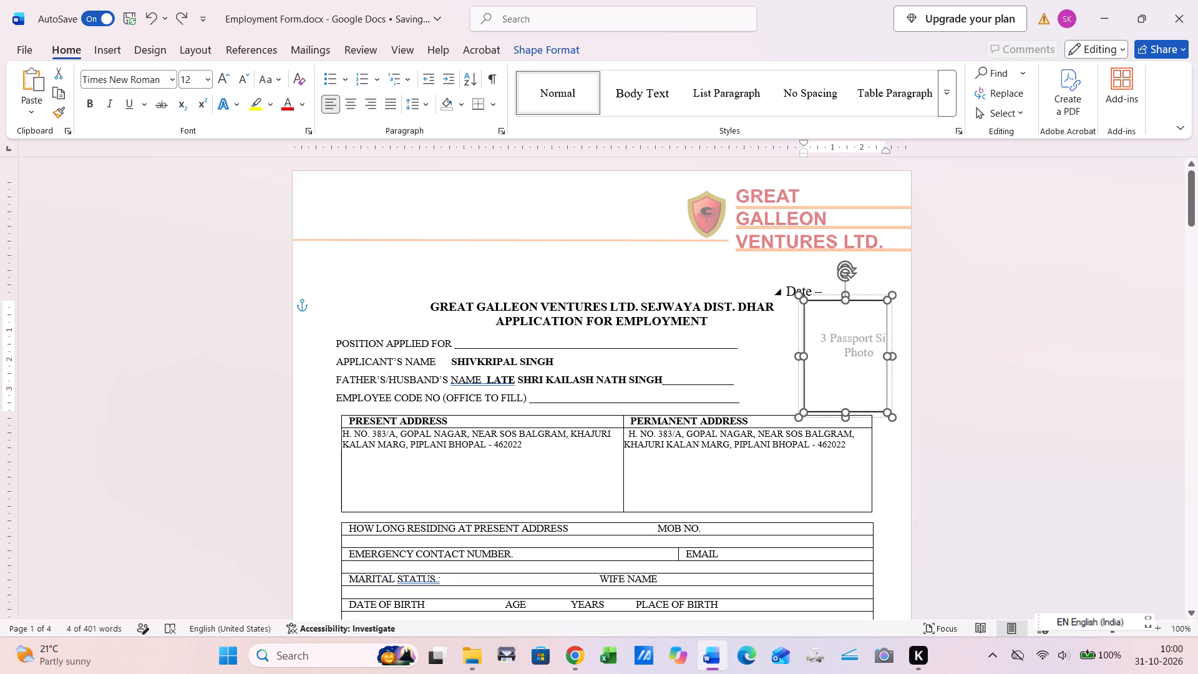
Move the passport photo text box slightly further inward and down, leaving its outer frame in place.
left_click_drag(823, 297, 804, 302)
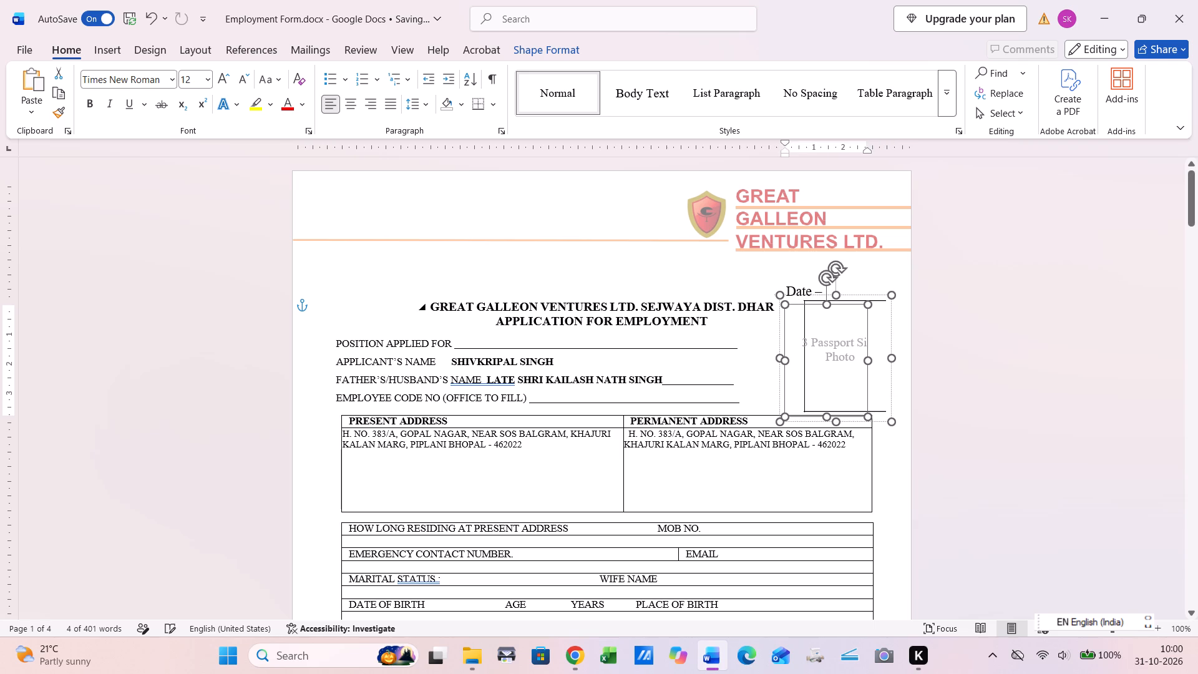
left_click(858, 274)
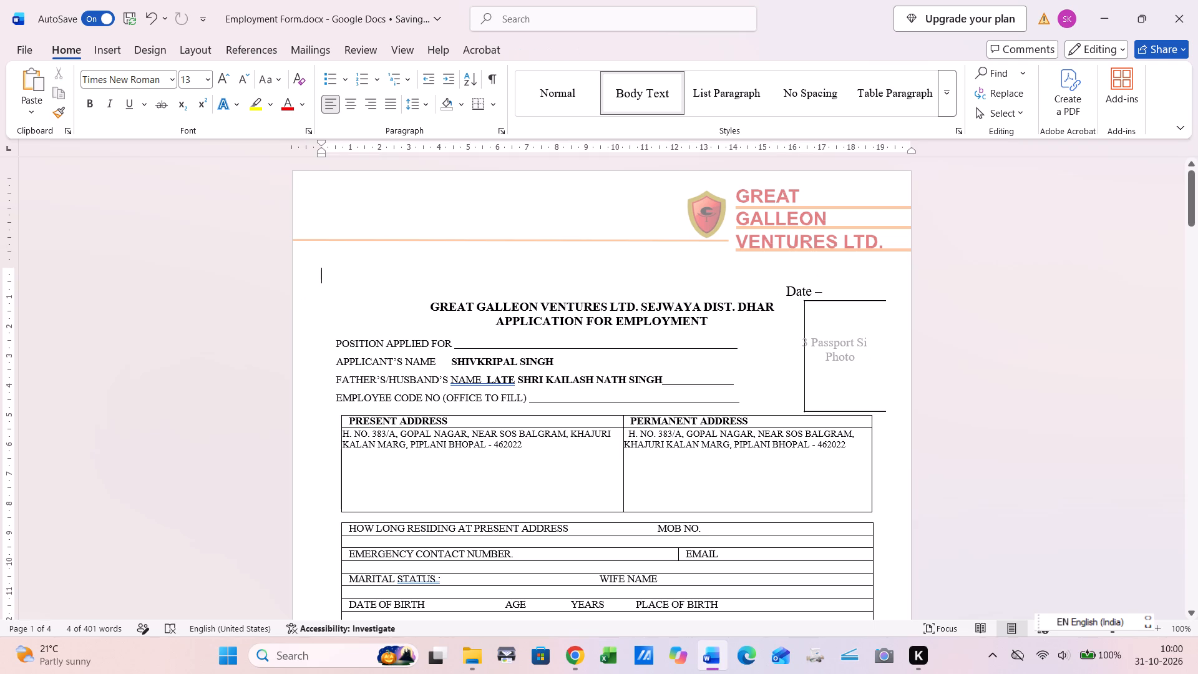
Enter the date 31.10.2026 directly after "Date –".
left_click(842, 288)
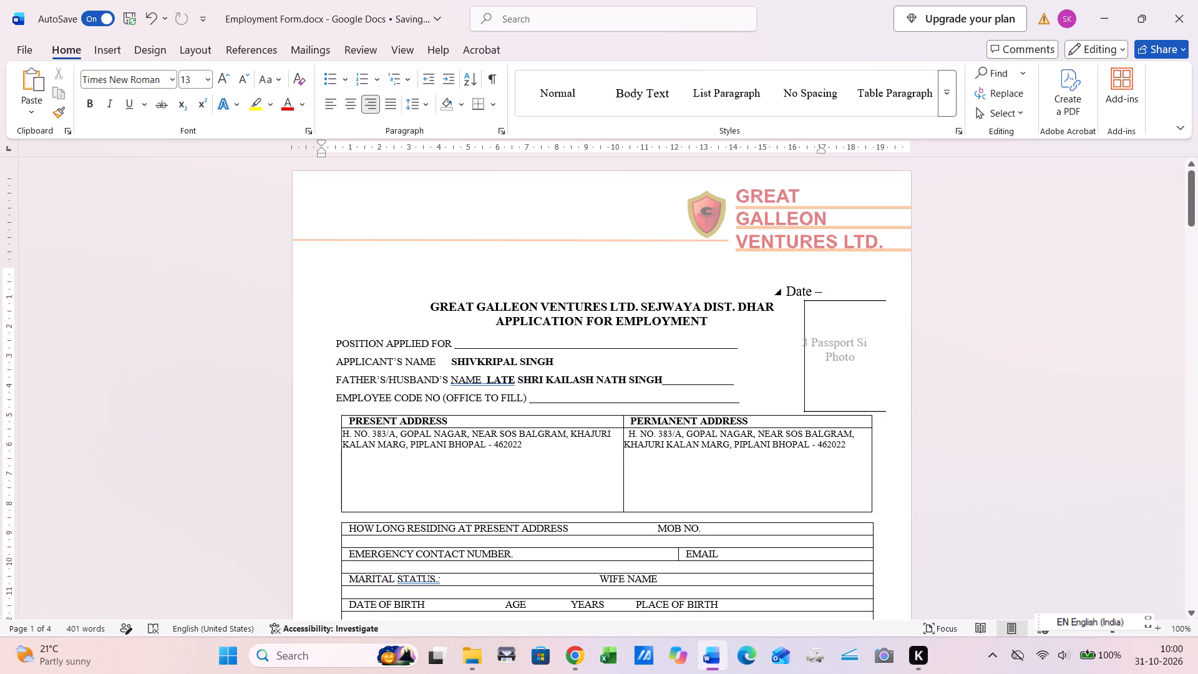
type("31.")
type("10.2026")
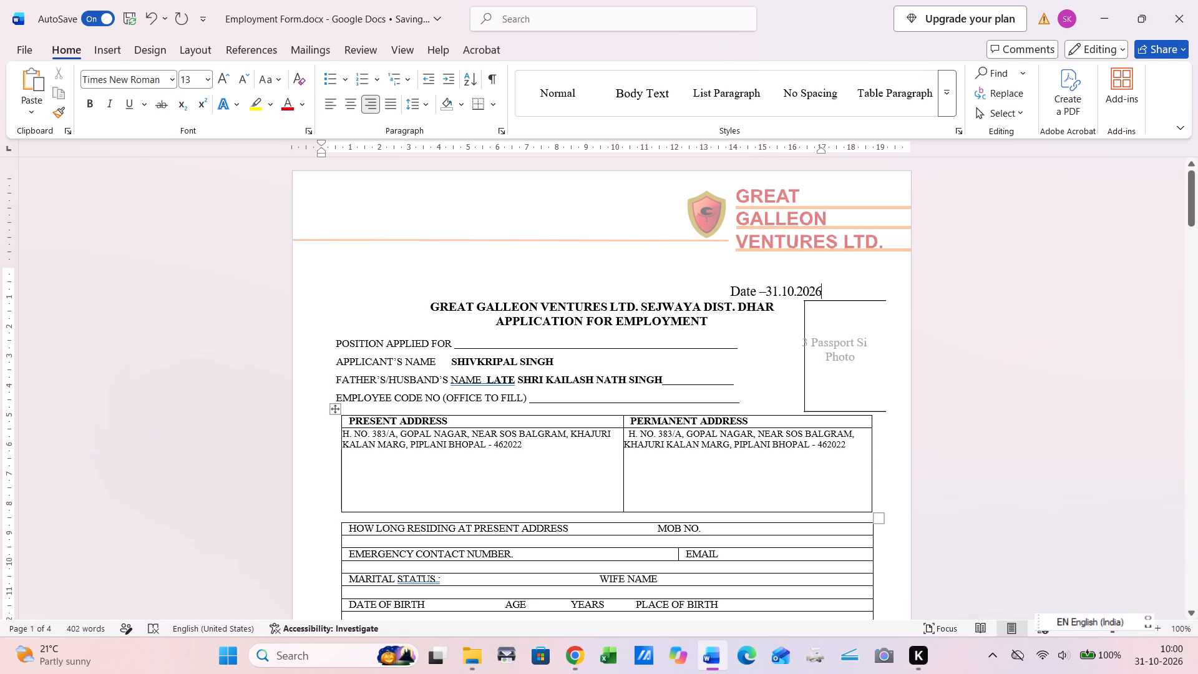
Make the address text bold in both the PRESENT ADDRESS and PERMANENT ADDRESS cells.
left_click(342, 435)
left_click_drag(342, 435, 473, 452)
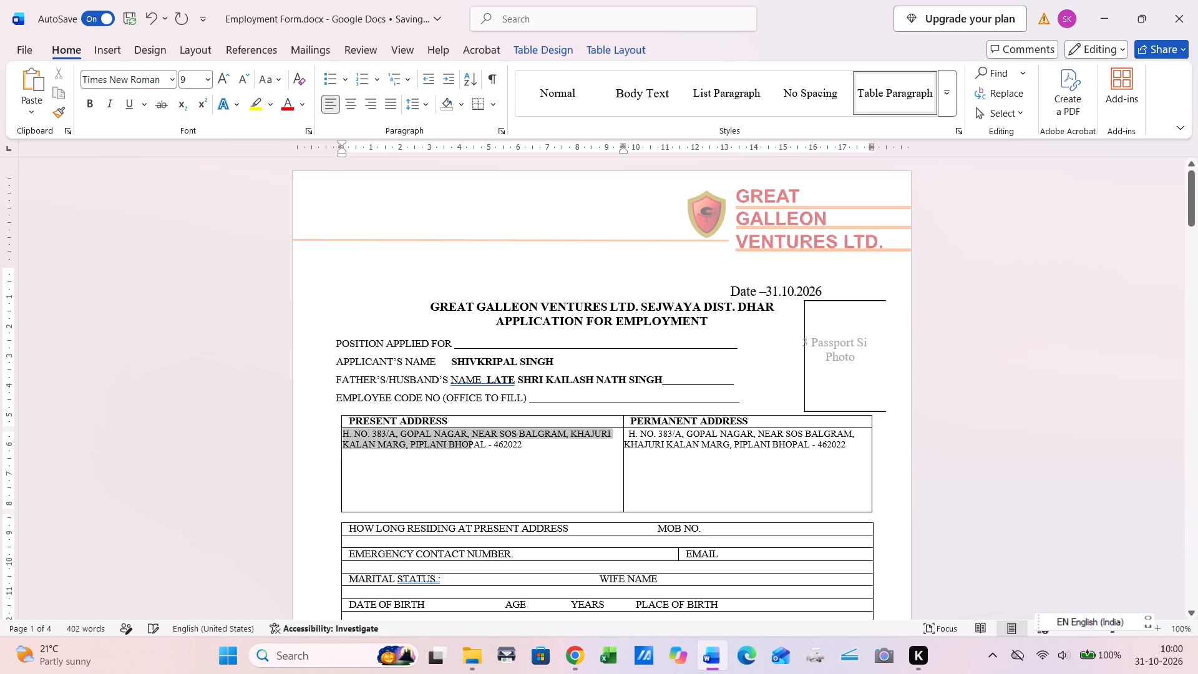
left_click_drag(473, 452, 526, 456)
key("ctrl+b")
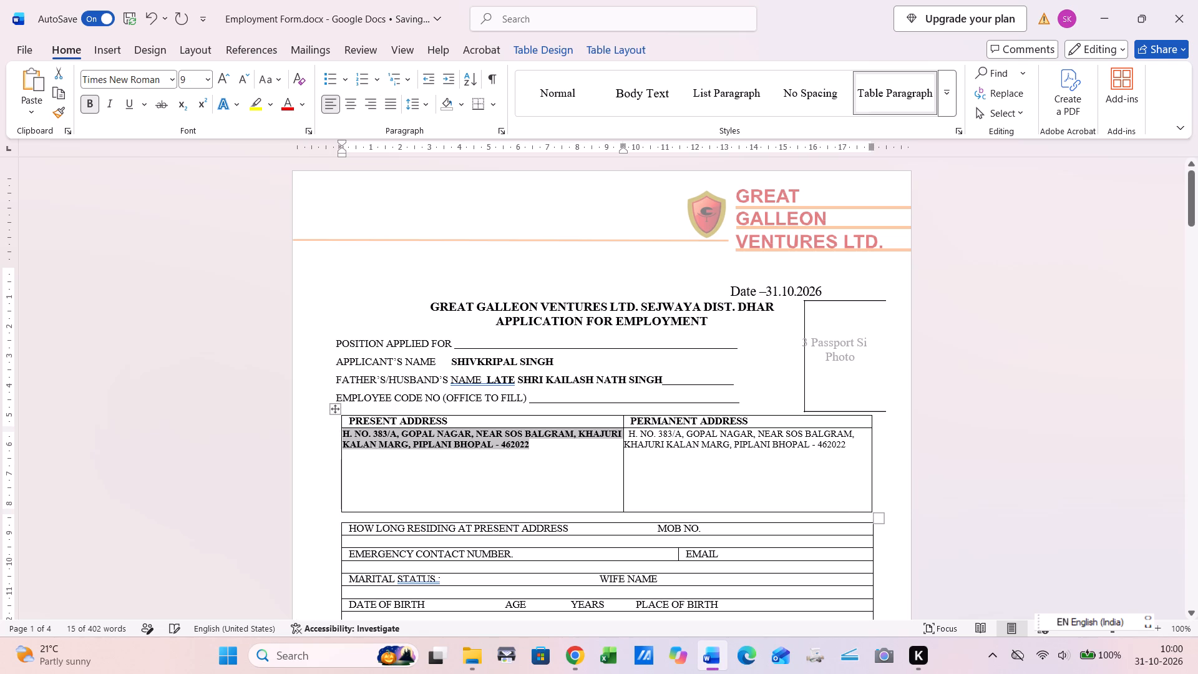
left_click_drag(626, 431, 699, 454)
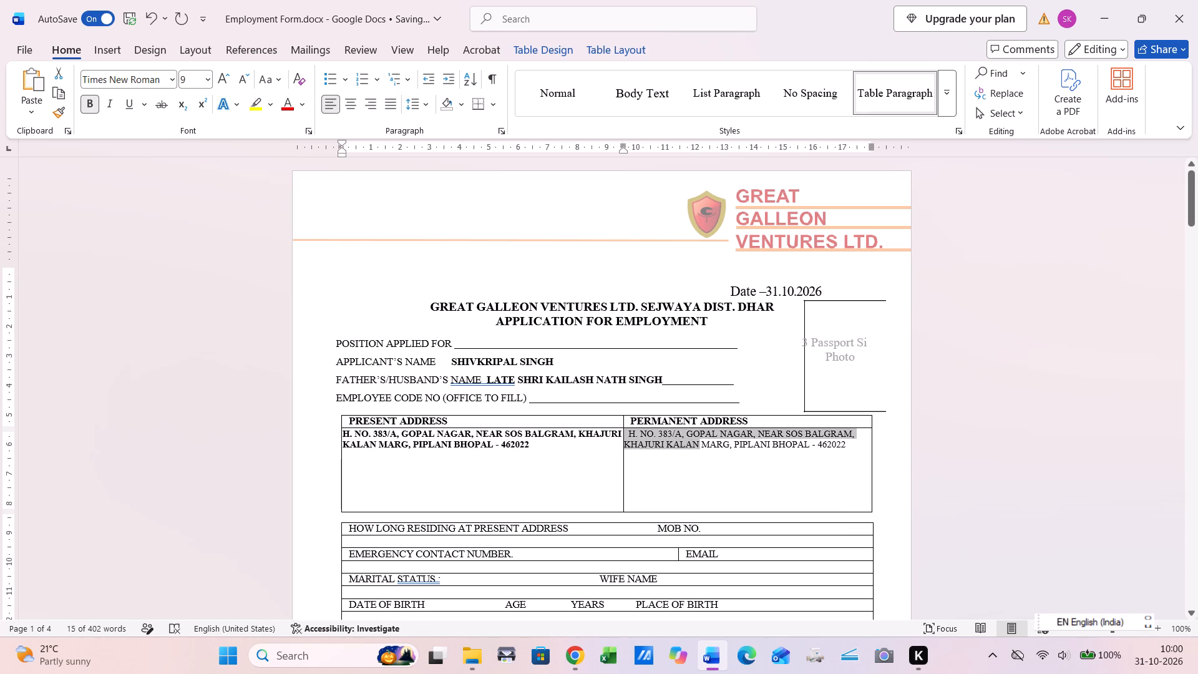
left_click_drag(699, 454, 844, 439)
key("ctrl+b")
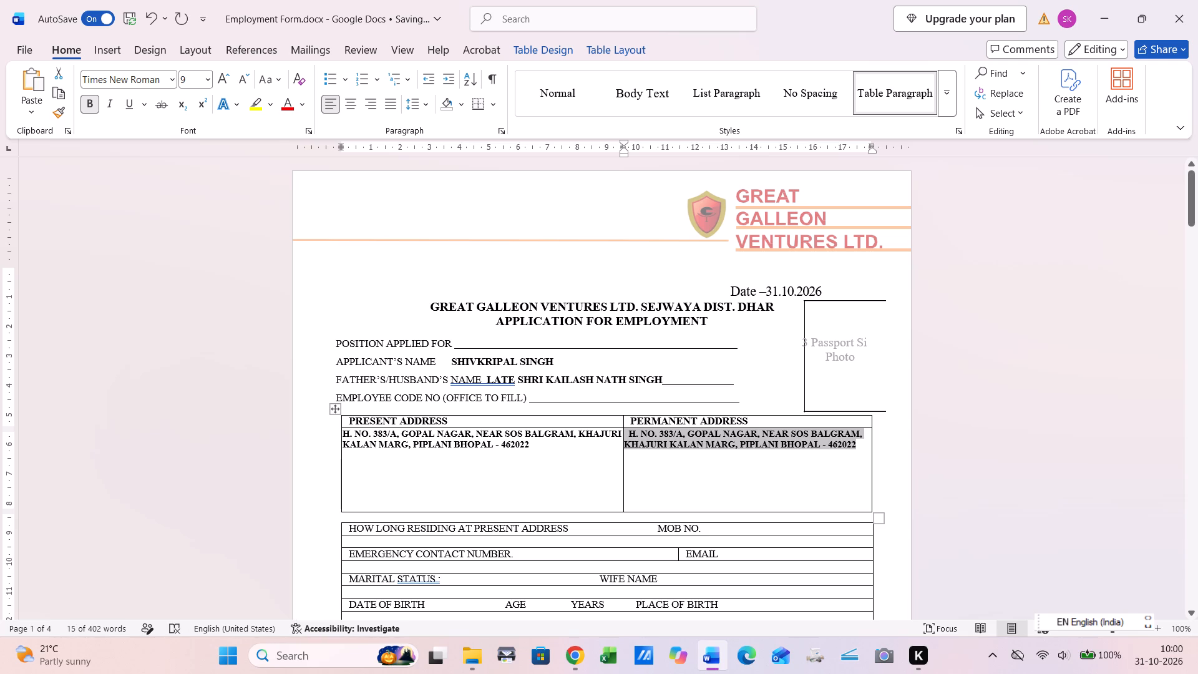
Fill in "- 36 YRS" after HOW LONG RESIDING AT PRESENT ADDRESS.
left_click(608, 532)
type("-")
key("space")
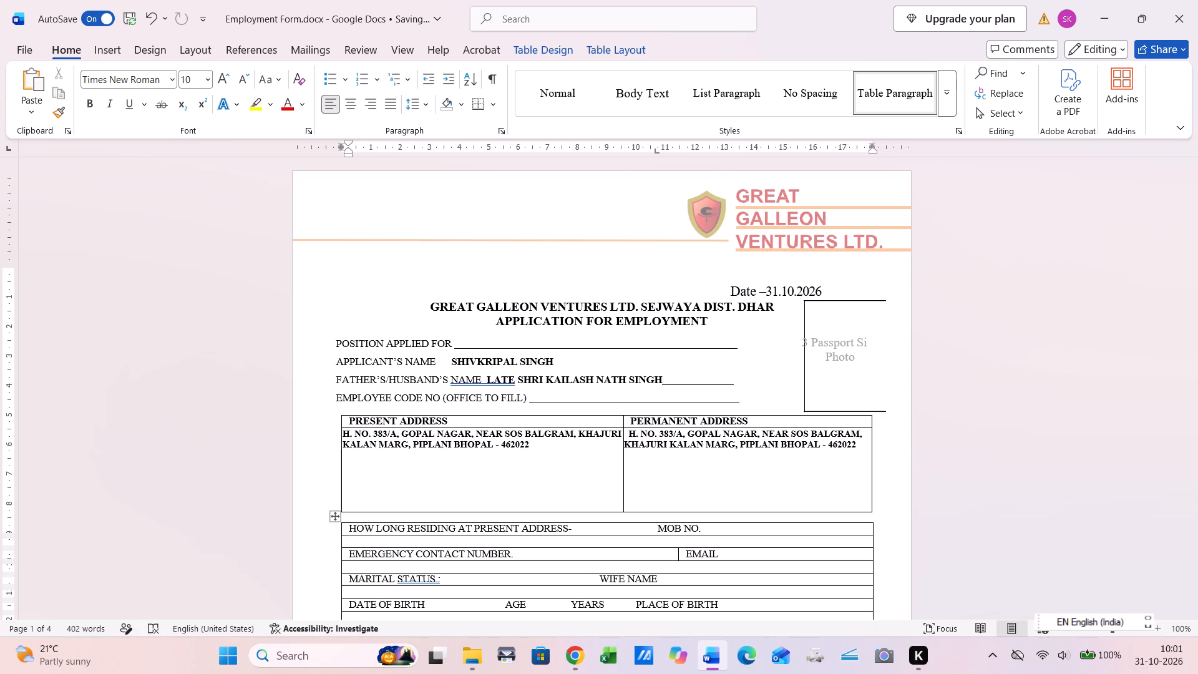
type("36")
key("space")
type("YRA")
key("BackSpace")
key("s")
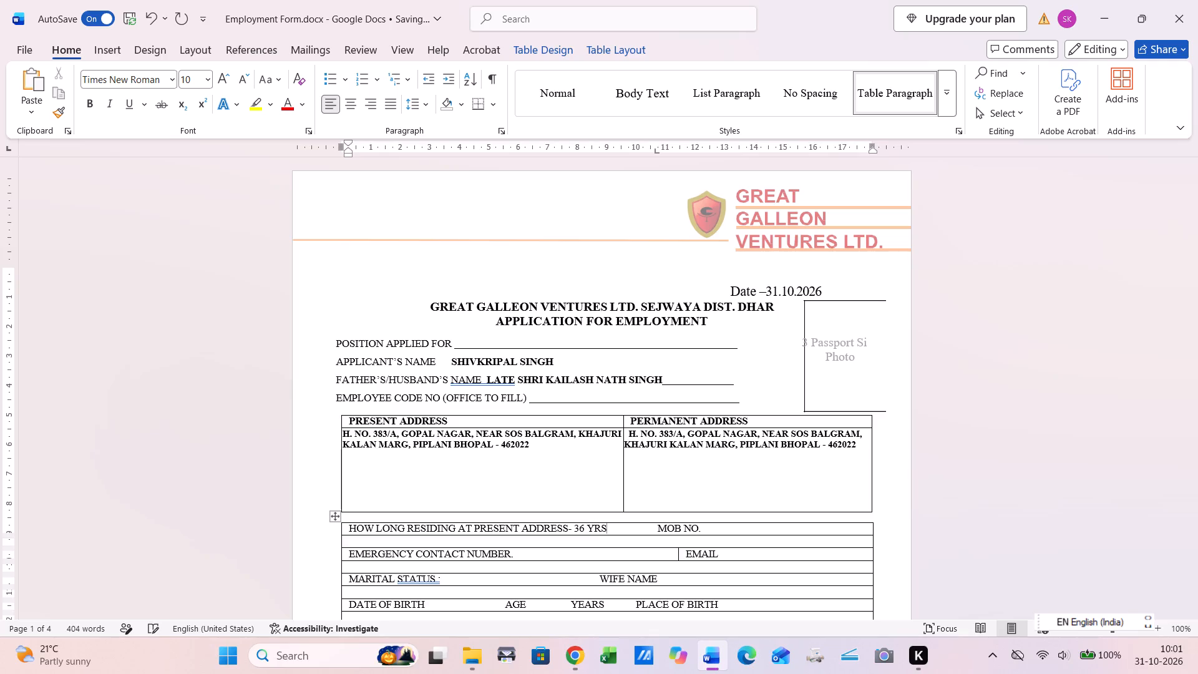
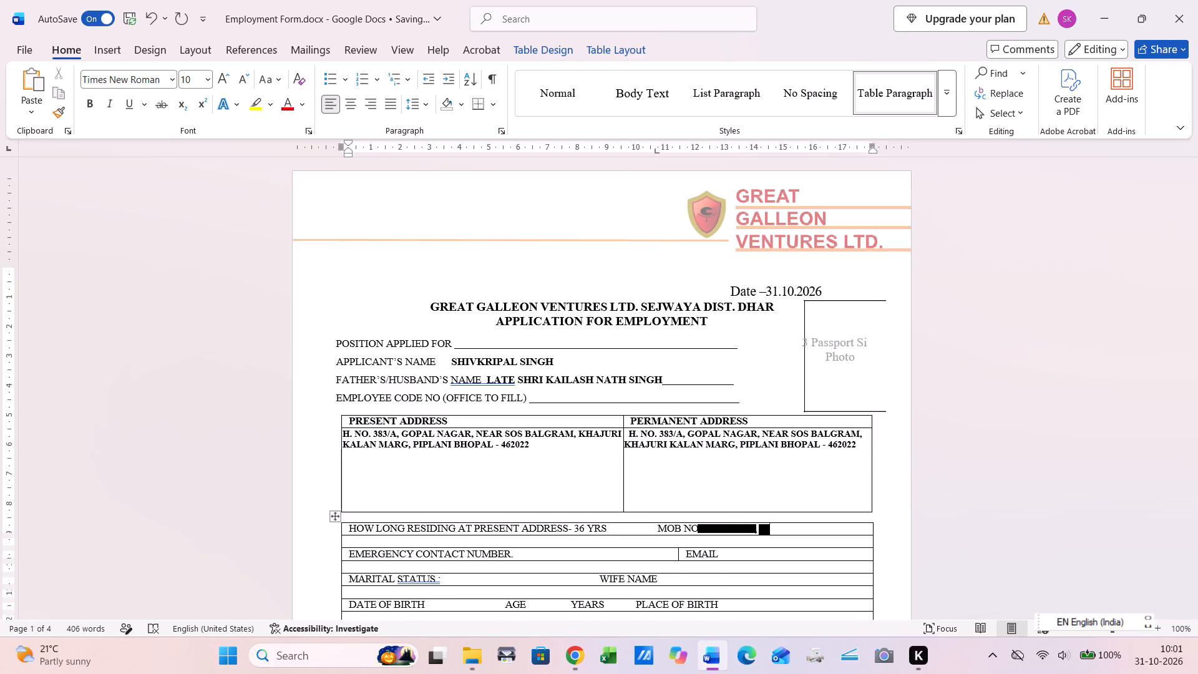
Fill in the rest of the applicant's mobile number after MOB NO in the personal details table.
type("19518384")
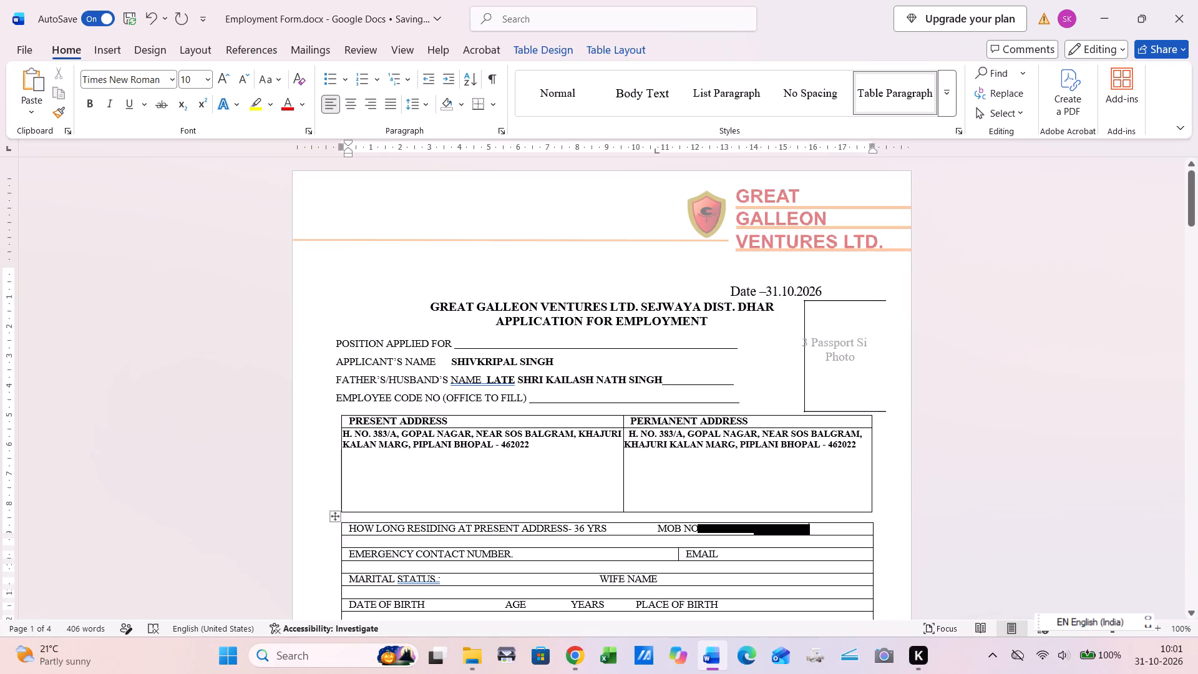
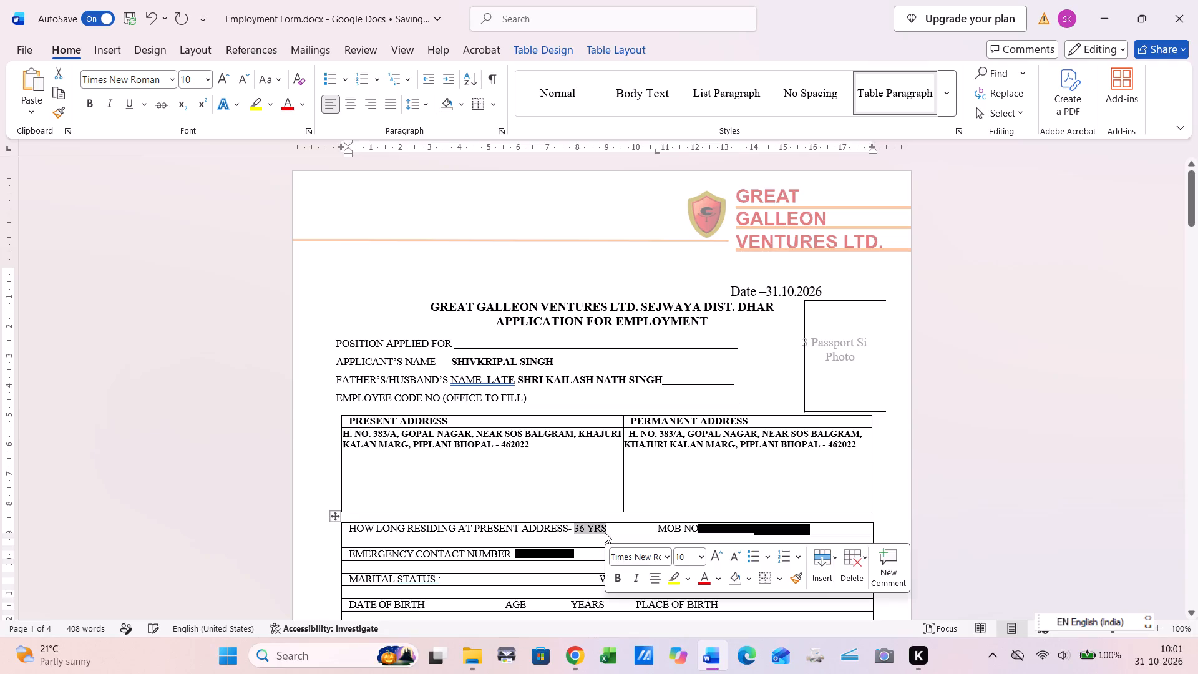
Bold the entry 36 YRS and the mobile number after MOB NO in the personal details table.
key("ctrl+b")
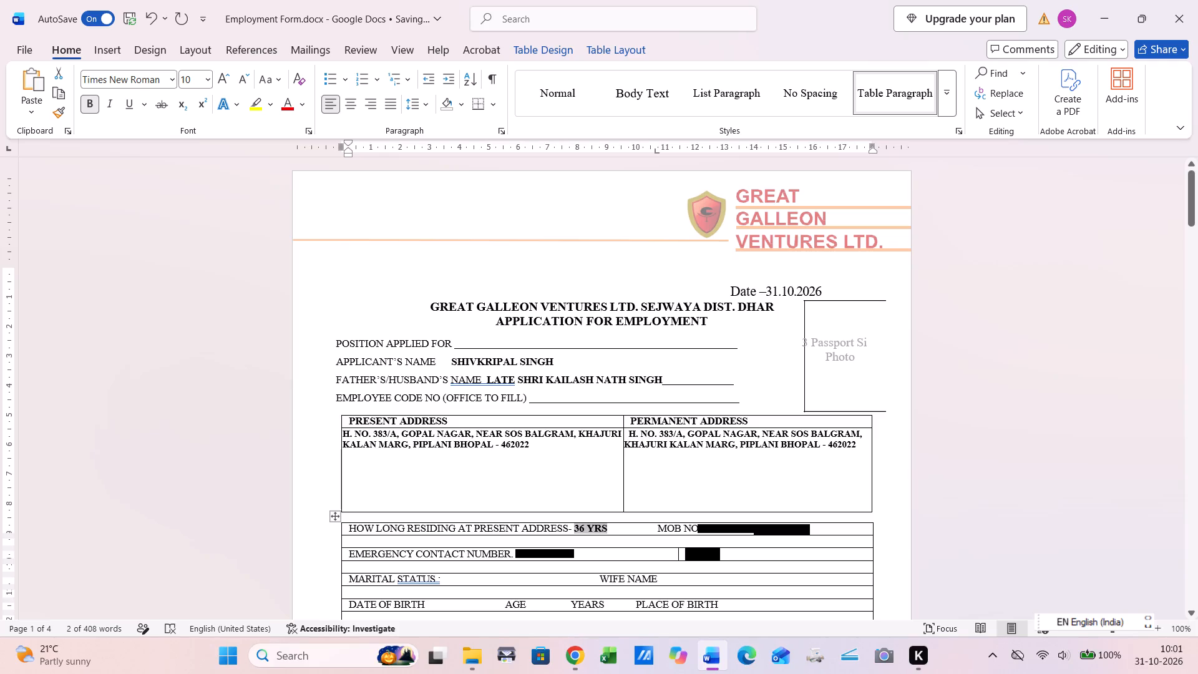
left_click_drag(704, 530, 796, 532)
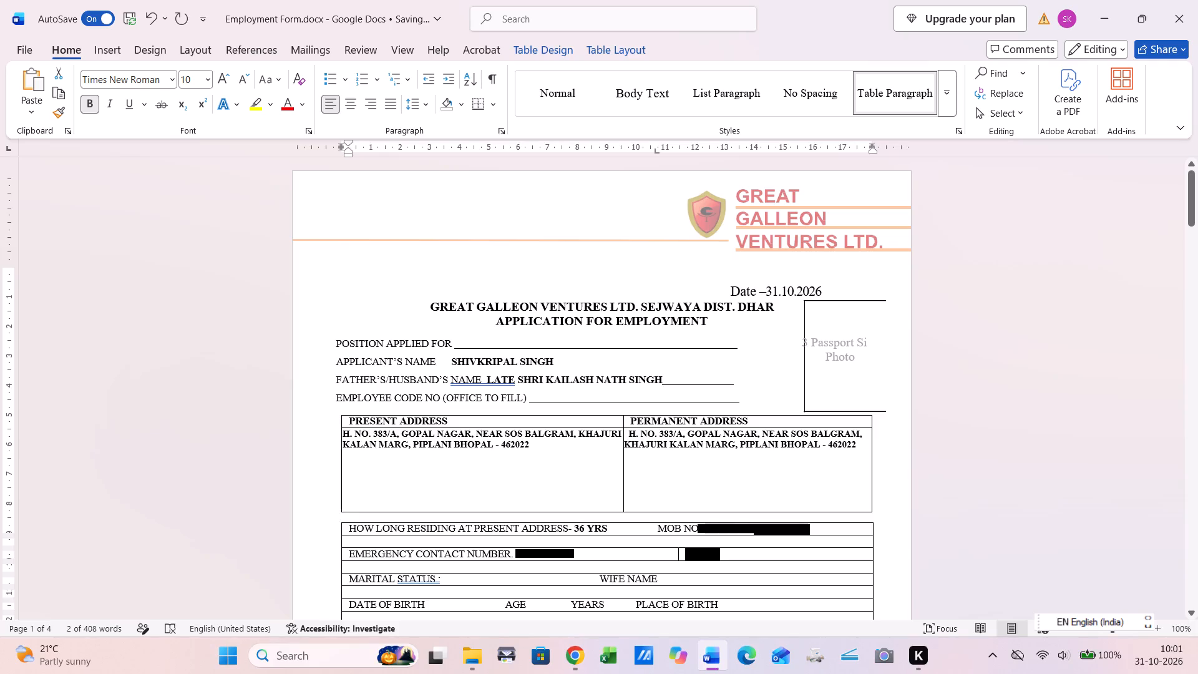
left_click_drag(796, 532, 799, 533)
key("ctrl+b")
Place the text cursor directly after the emergency contact number in its table row.
left_click_drag(519, 559, 553, 563)
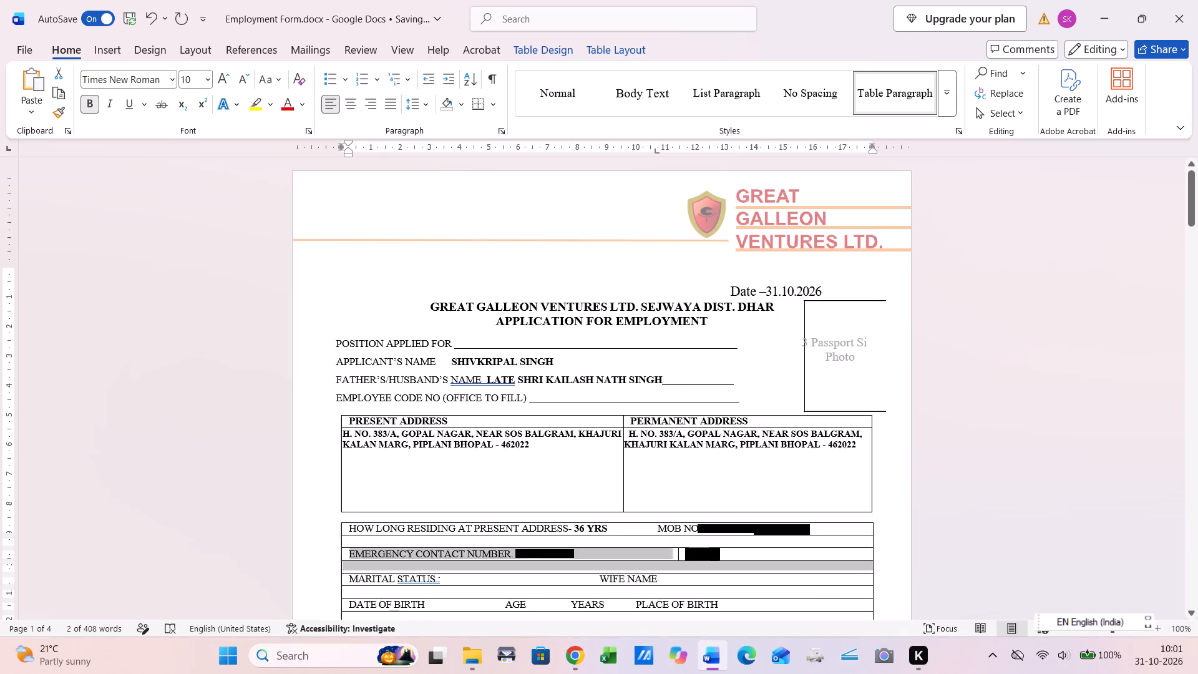
left_click_drag(553, 563, 583, 564)
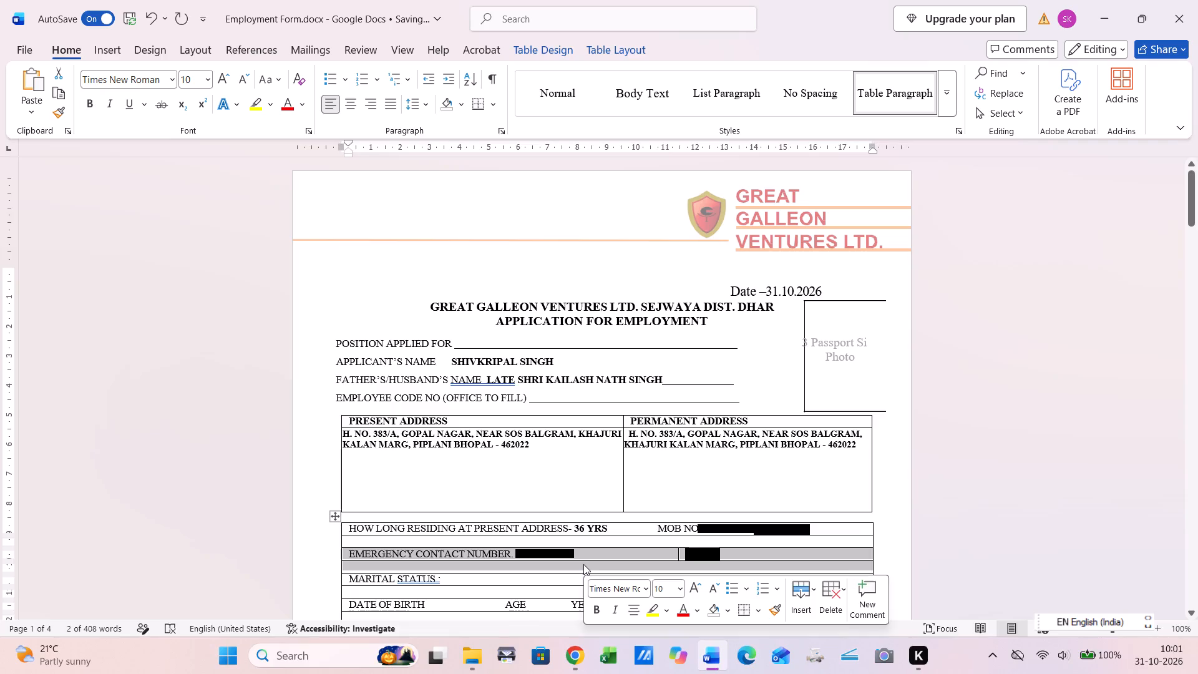
left_click(579, 554)
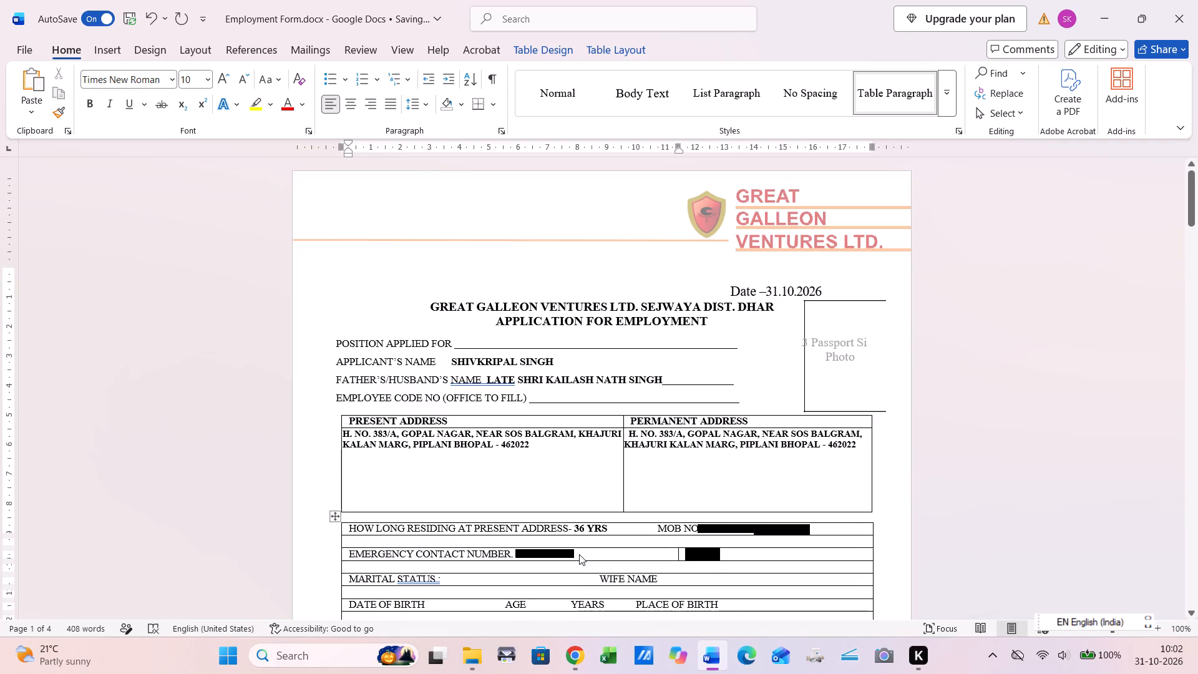
Bold the emergency contact number in the personal details table.
left_click_drag(579, 554, 524, 552)
left_click_drag(524, 552, 520, 550)
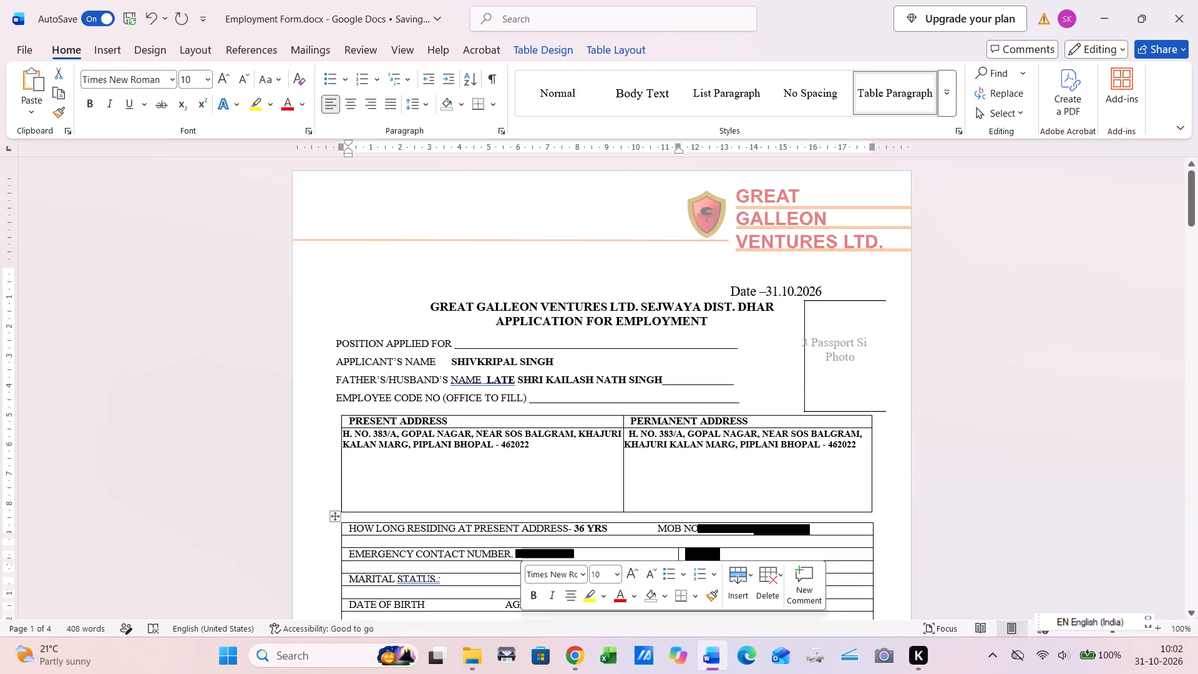
key("ctrl+b")
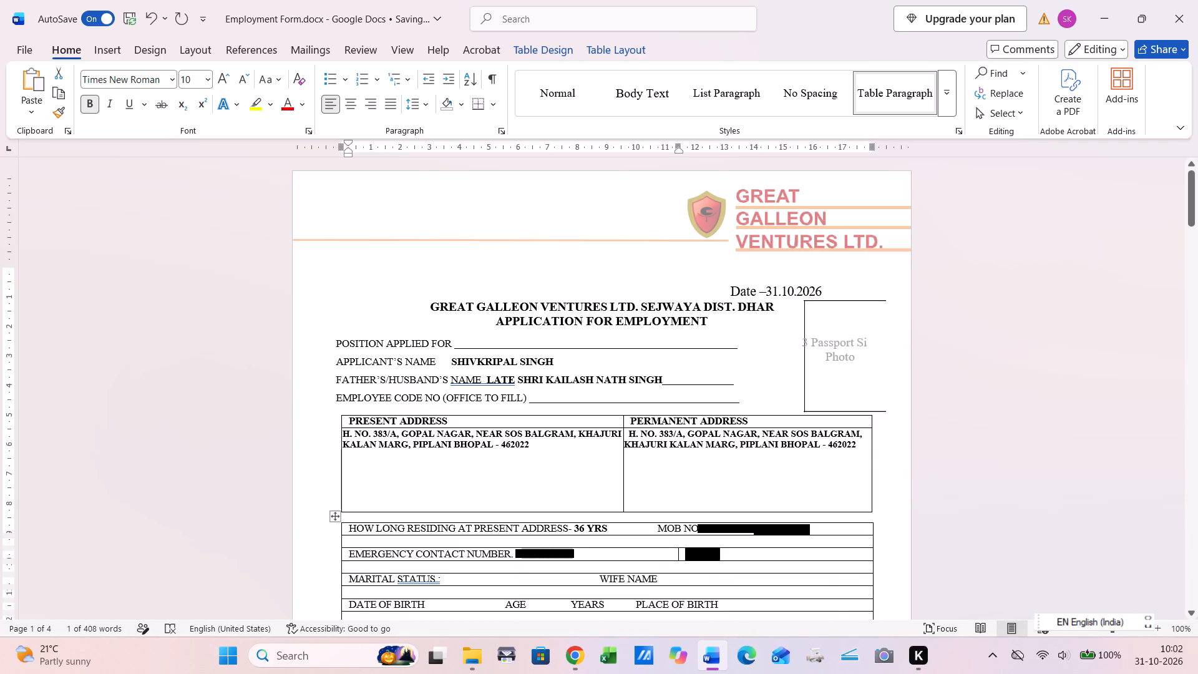
Fill in the applicant's e-mail address, preceded by a hyphen, in the cell beside the emergency contact number.
left_click(756, 555)
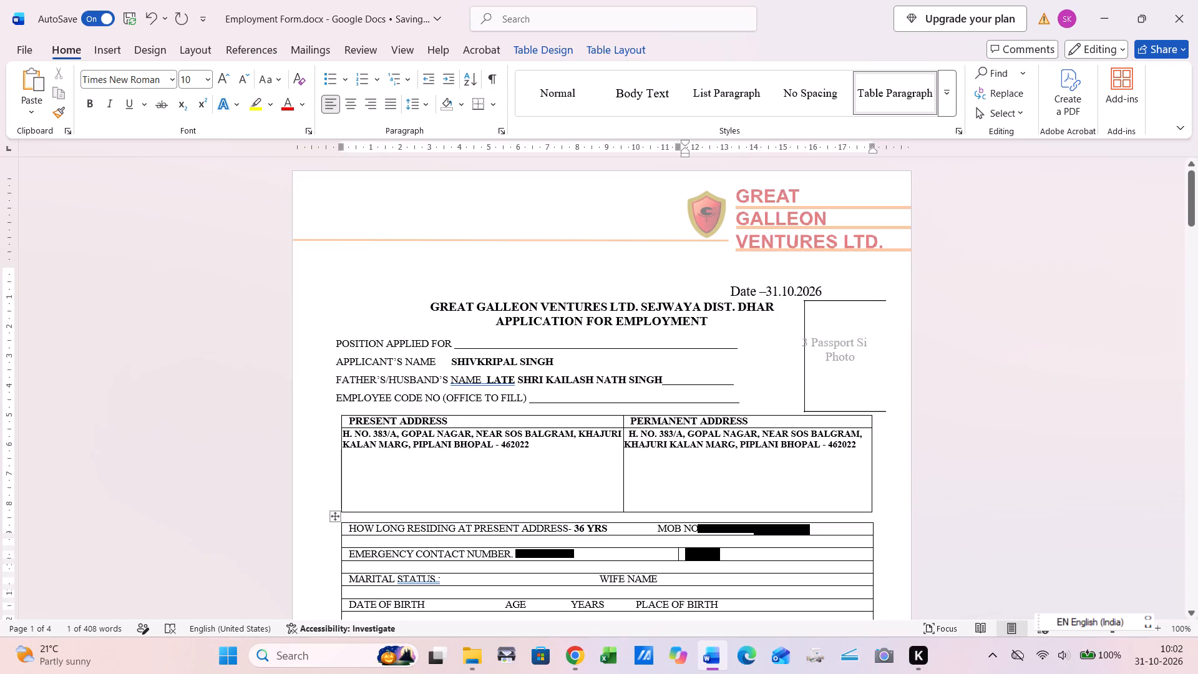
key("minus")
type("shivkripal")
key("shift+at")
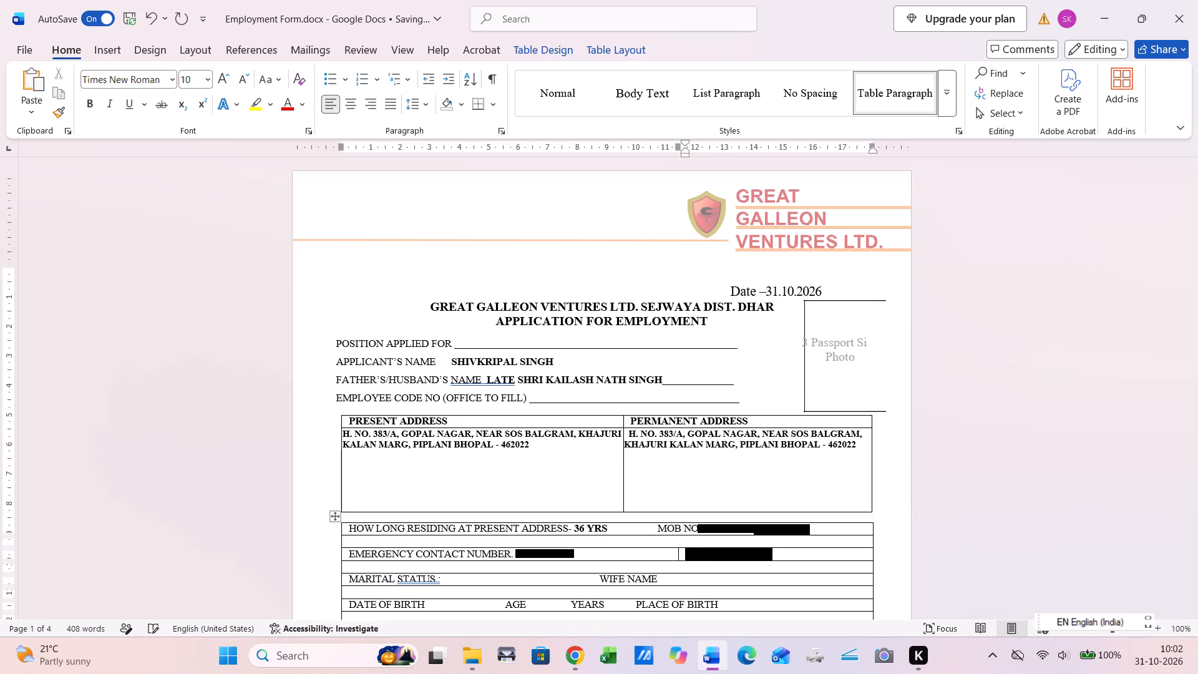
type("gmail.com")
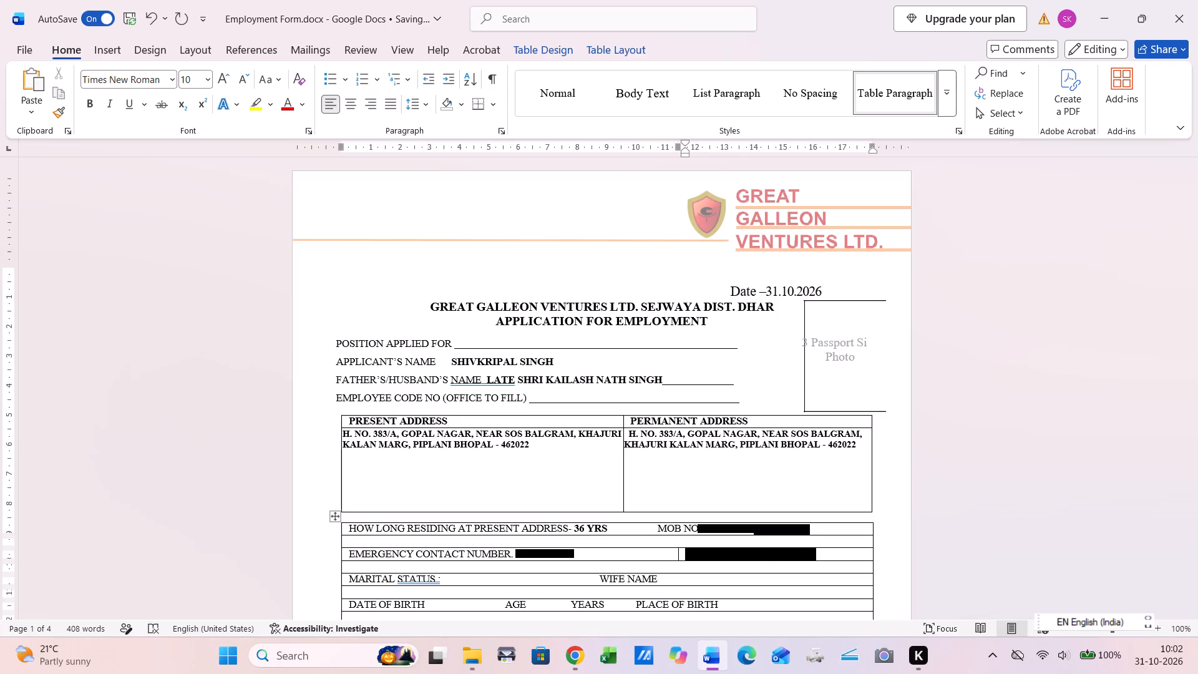
Bold the applicant's e-mail address in the cell beside the emergency contact number.
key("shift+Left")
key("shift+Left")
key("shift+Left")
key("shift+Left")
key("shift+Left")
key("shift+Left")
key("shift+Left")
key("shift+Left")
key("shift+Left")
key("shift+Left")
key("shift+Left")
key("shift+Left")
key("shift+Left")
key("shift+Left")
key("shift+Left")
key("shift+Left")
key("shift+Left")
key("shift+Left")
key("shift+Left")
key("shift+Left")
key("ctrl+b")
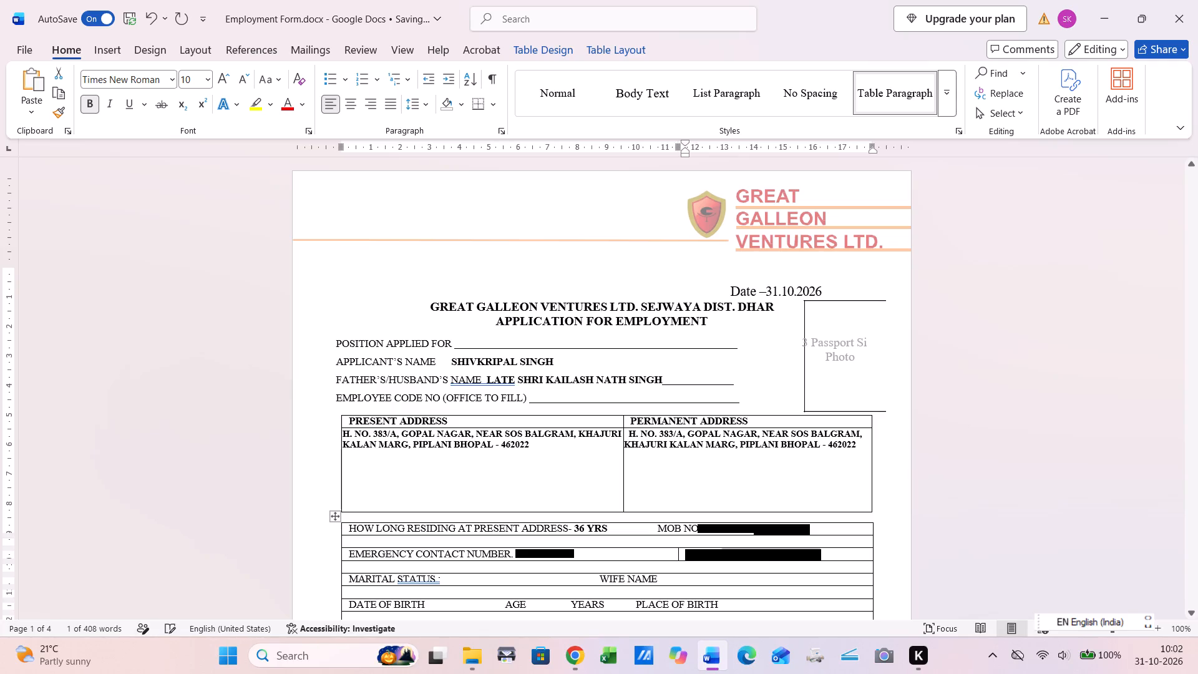
Fill in "MARRIED" after MARITAL STATUS in the personal details table.
left_click(501, 580)
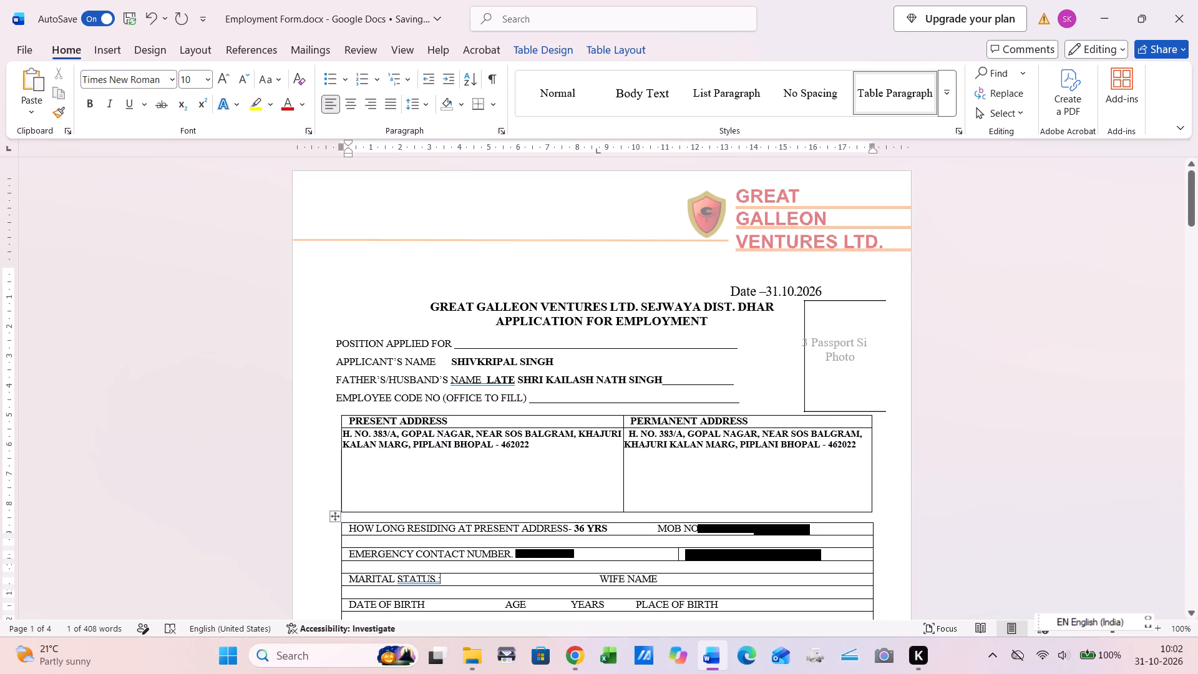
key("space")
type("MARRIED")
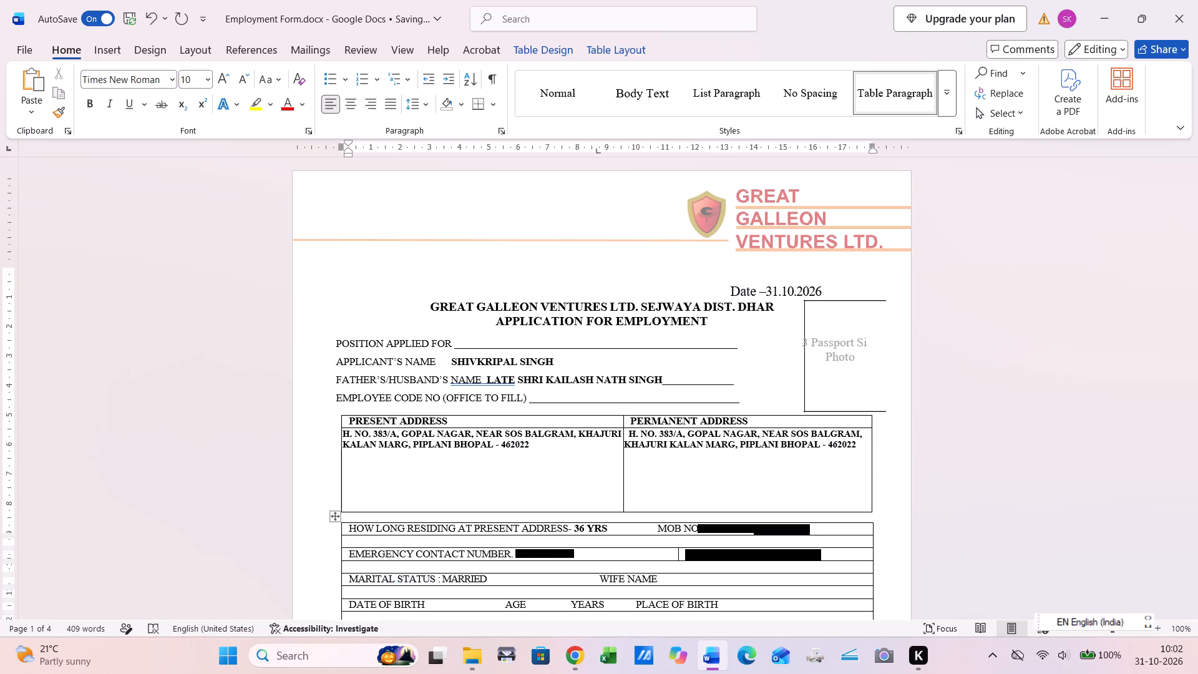
Bold the word MARRIED after MARITAL STATUS.
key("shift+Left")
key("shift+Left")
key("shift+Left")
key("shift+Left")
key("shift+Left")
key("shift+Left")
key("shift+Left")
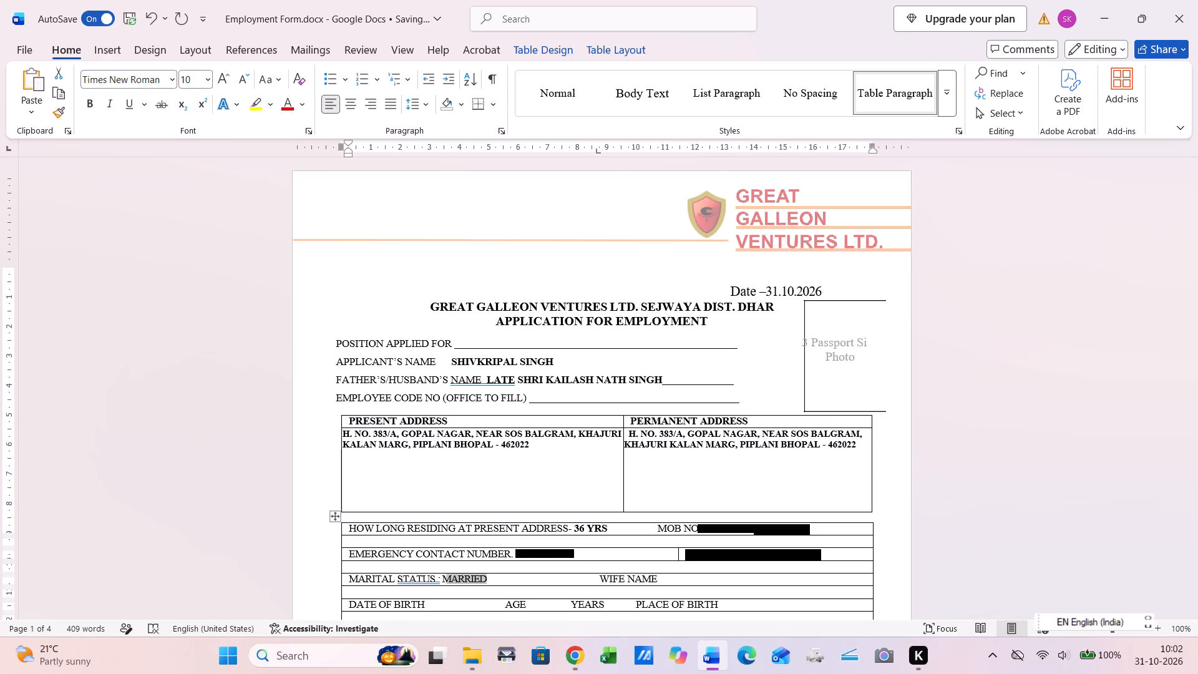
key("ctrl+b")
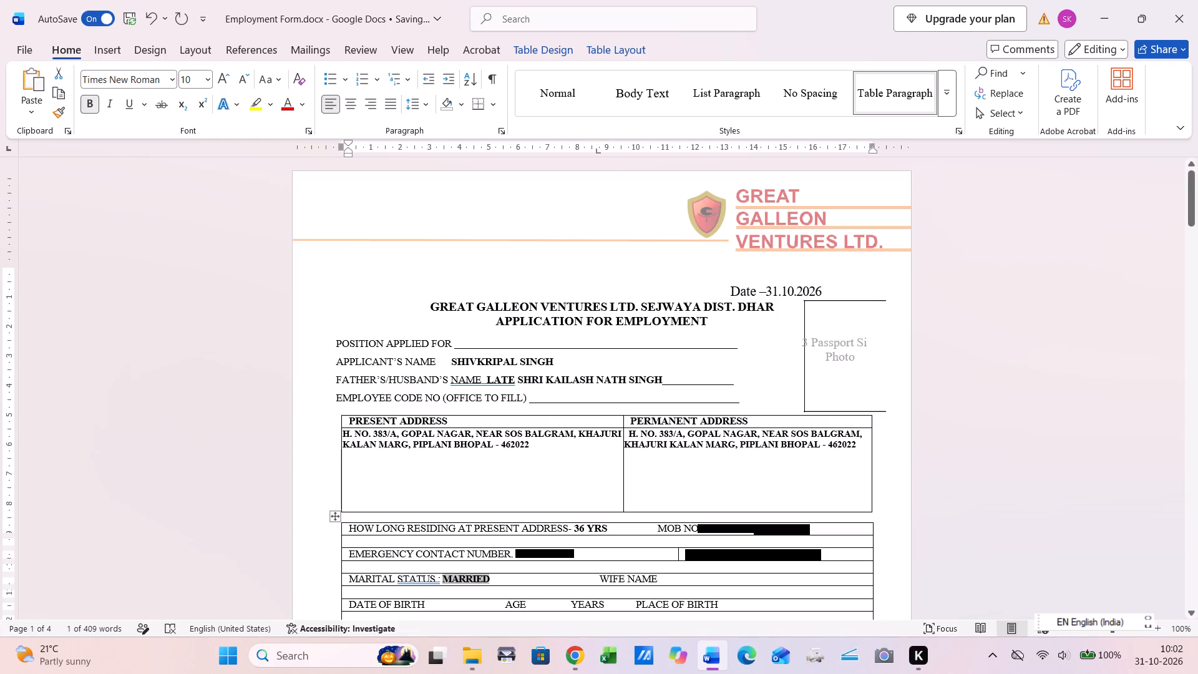
Enter a colon, the title SMT. and the wife's name after WIFE NAME.
left_click(739, 577)
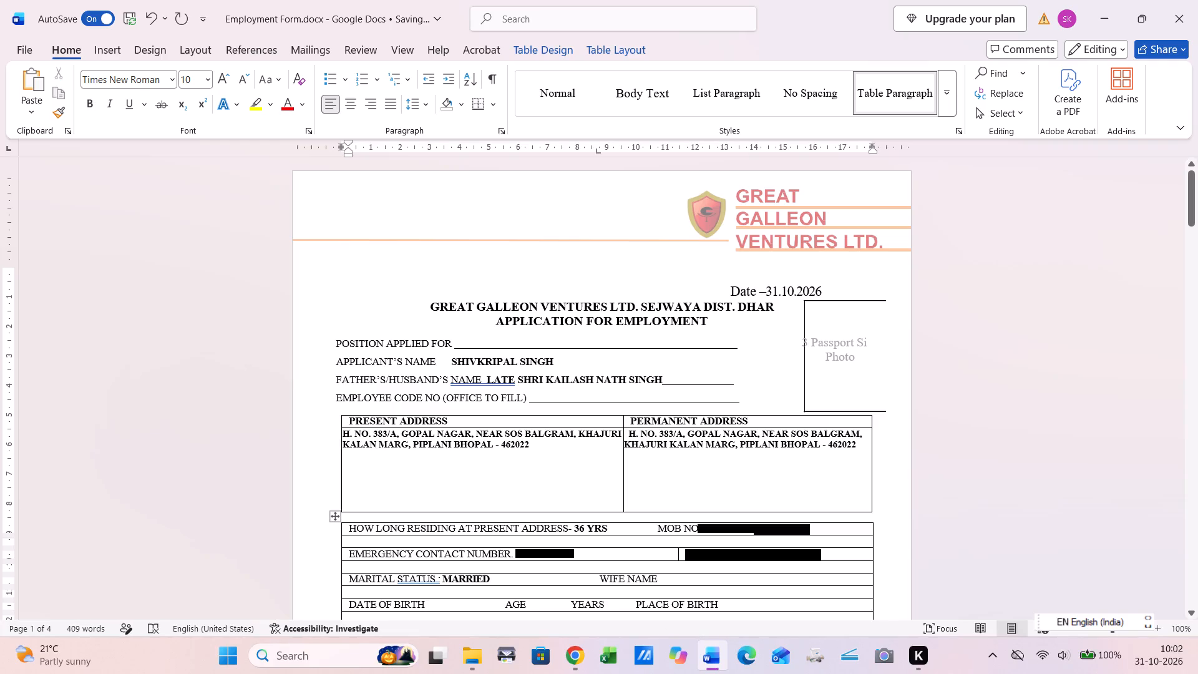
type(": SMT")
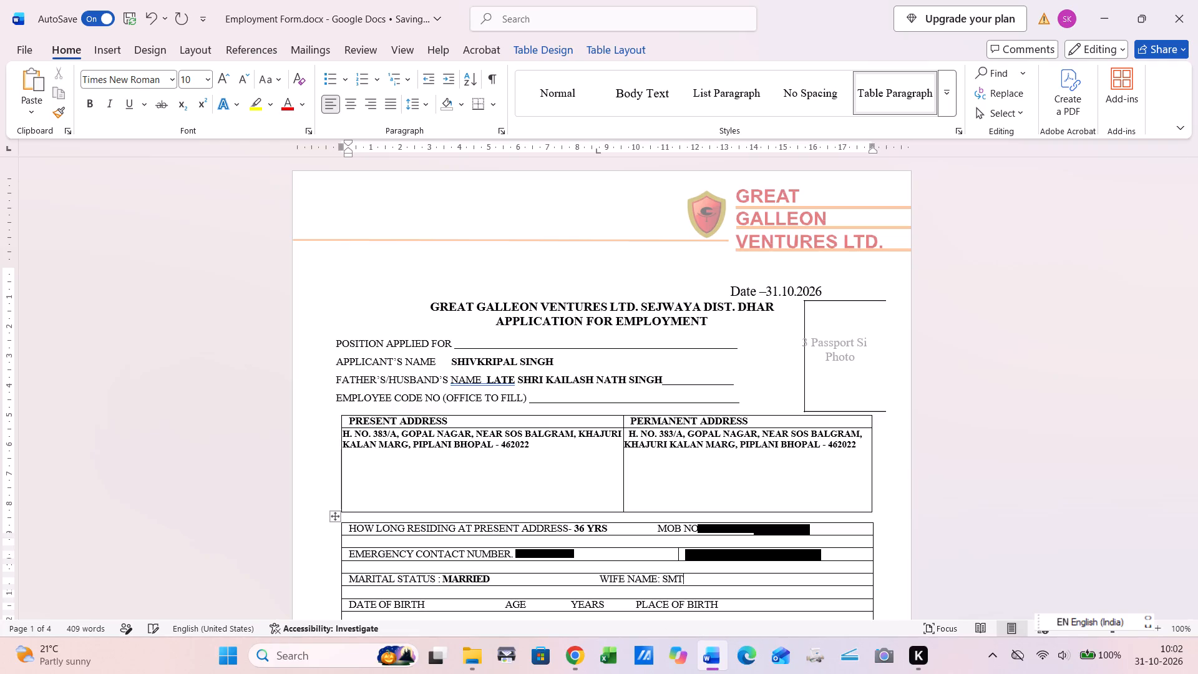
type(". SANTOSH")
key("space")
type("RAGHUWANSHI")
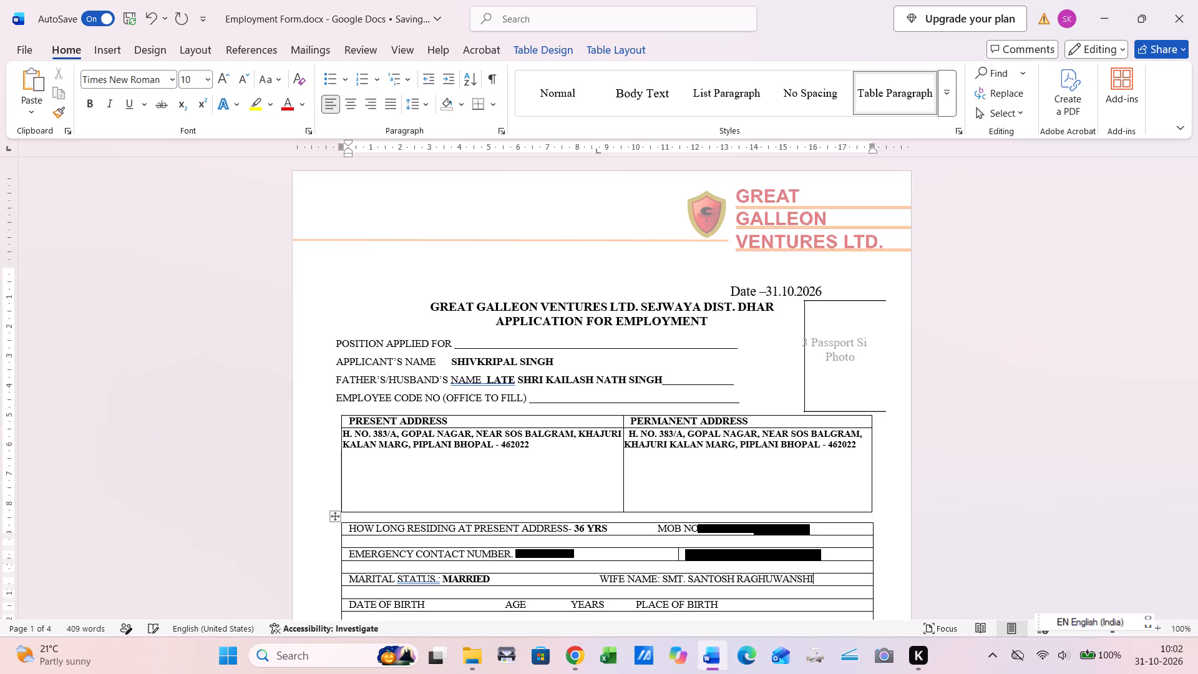
Bold the wife's full name together with the title SMT.
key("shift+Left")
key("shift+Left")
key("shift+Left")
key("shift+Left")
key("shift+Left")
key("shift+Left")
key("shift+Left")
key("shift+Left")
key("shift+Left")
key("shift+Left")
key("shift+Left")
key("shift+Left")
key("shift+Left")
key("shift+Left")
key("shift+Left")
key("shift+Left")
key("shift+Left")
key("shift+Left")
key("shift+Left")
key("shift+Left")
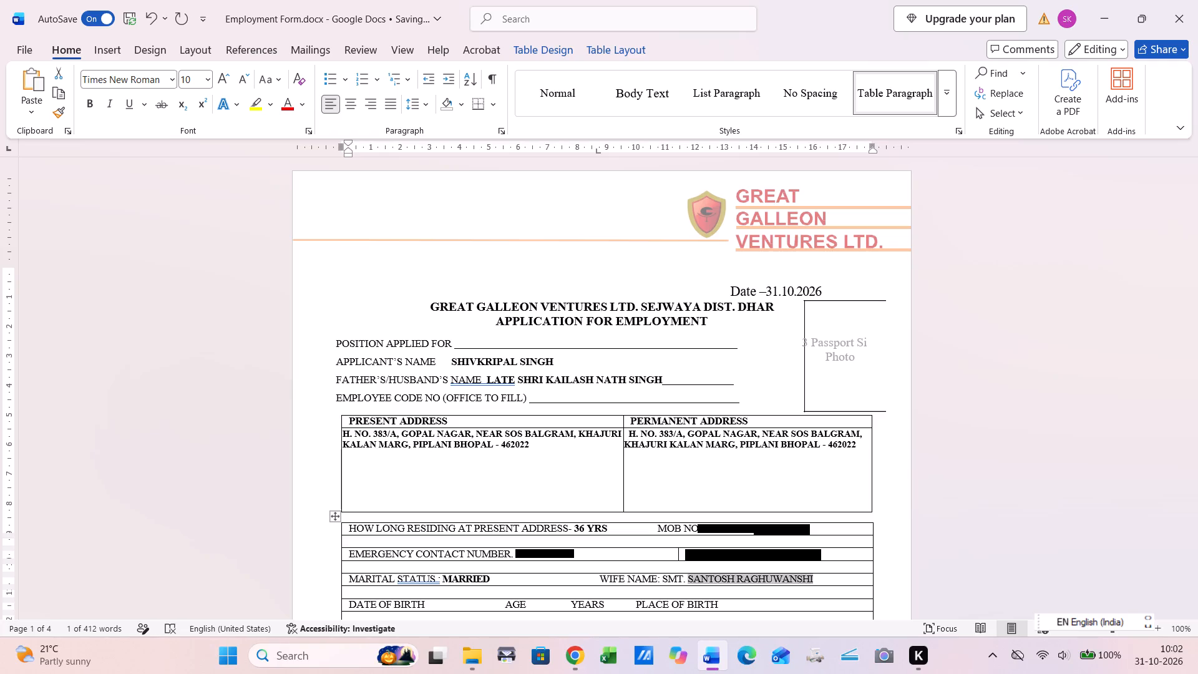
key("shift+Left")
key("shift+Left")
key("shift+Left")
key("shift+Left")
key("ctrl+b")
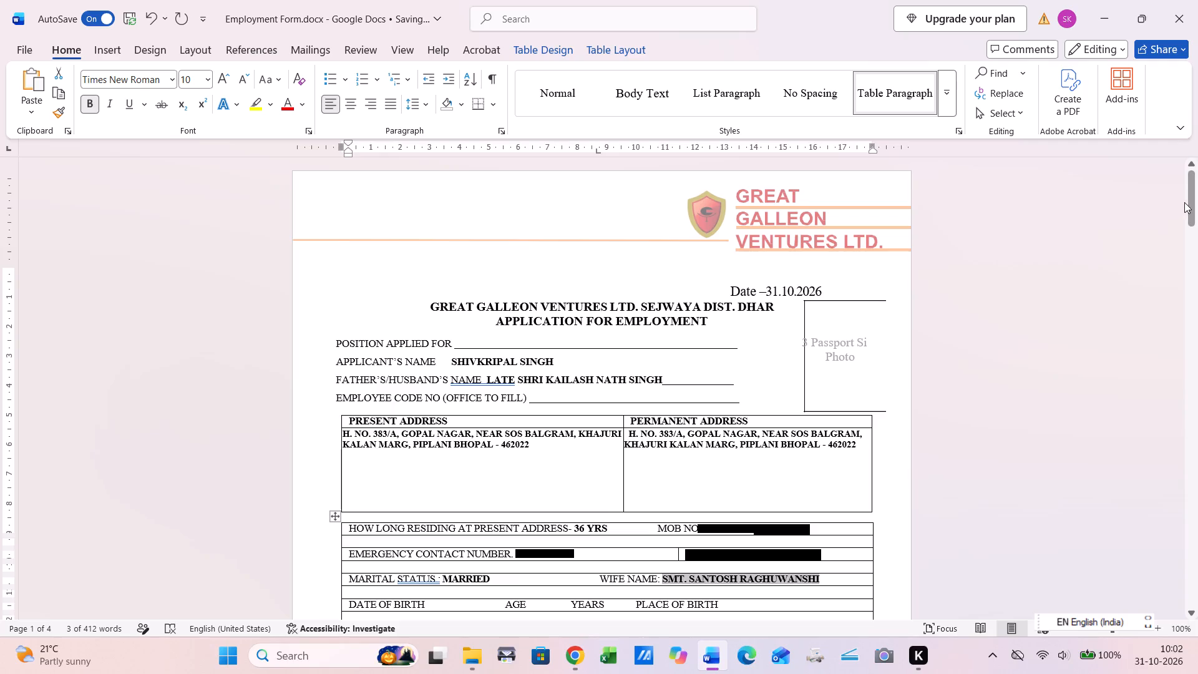
Enter a hyphen and the applicant's birth date, with the month written as a word, after DATE OF BIRTH.
left_click_drag(1186, 205, 1186, 228)
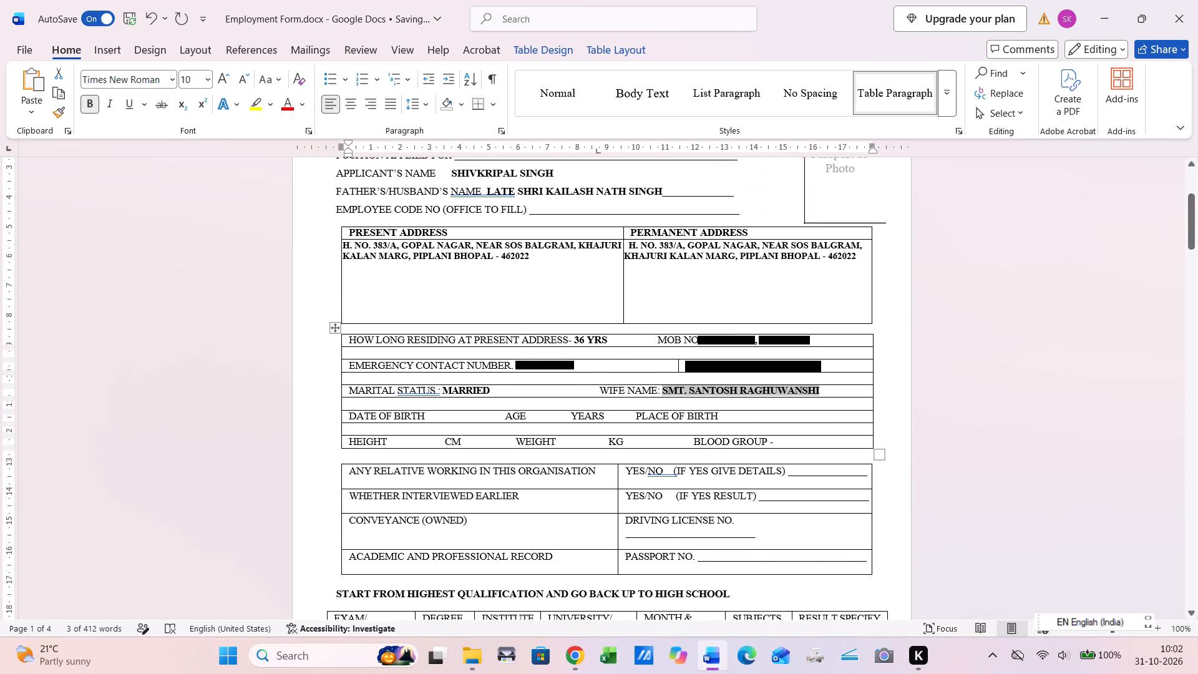
left_click(443, 413)
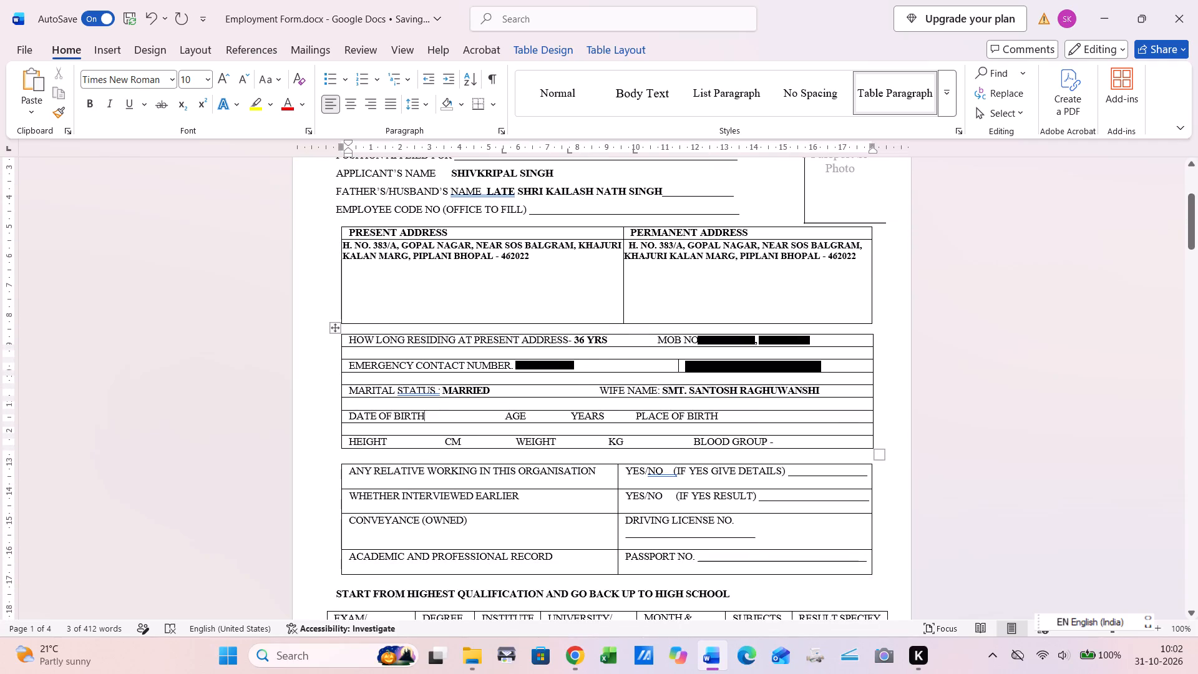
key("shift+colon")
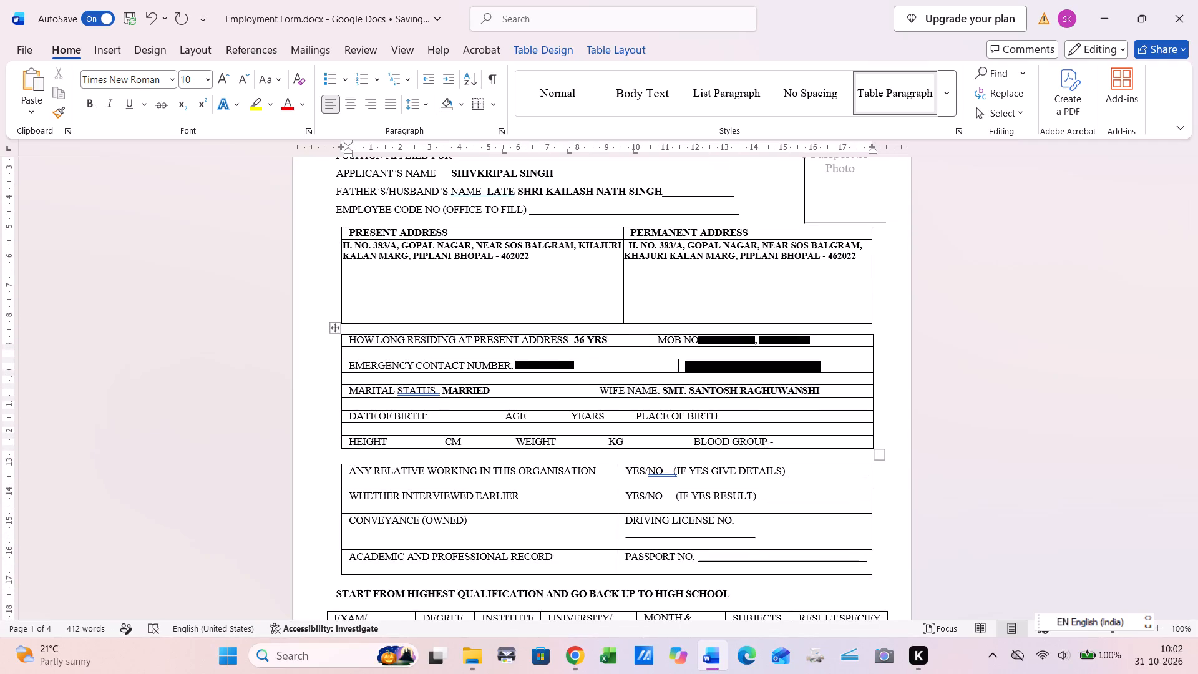
key("BackSpace")
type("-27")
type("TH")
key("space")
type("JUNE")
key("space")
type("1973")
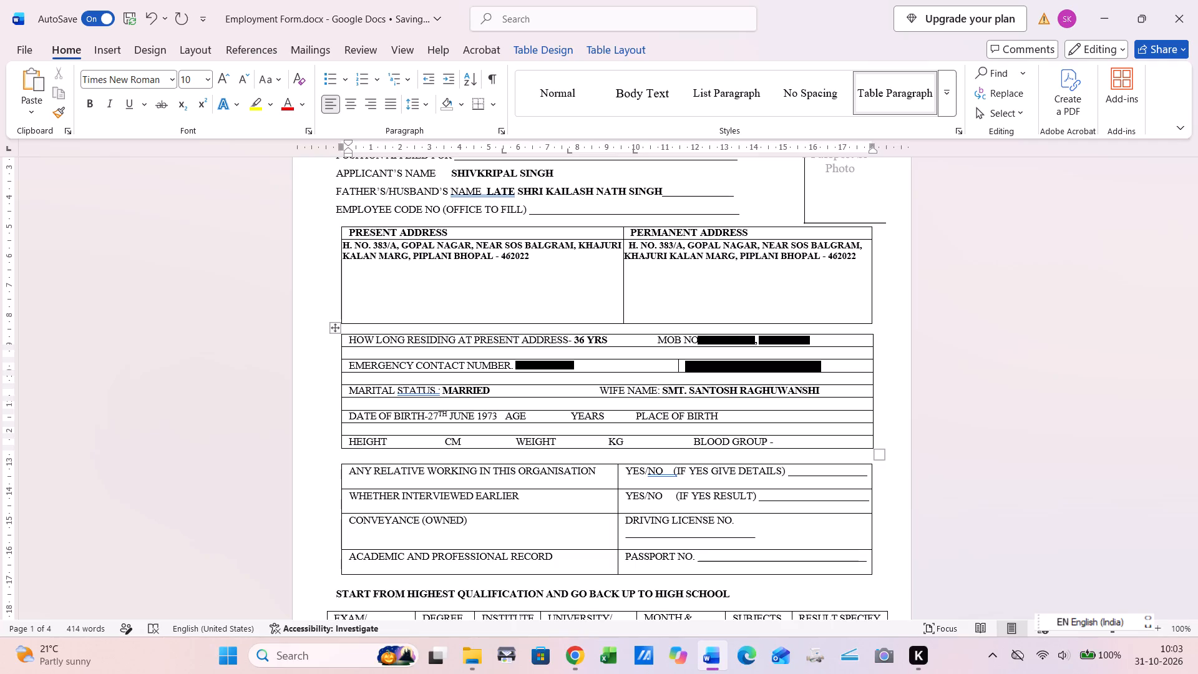
Bold the applicant's whole birth date after DATE OF BIRTH.
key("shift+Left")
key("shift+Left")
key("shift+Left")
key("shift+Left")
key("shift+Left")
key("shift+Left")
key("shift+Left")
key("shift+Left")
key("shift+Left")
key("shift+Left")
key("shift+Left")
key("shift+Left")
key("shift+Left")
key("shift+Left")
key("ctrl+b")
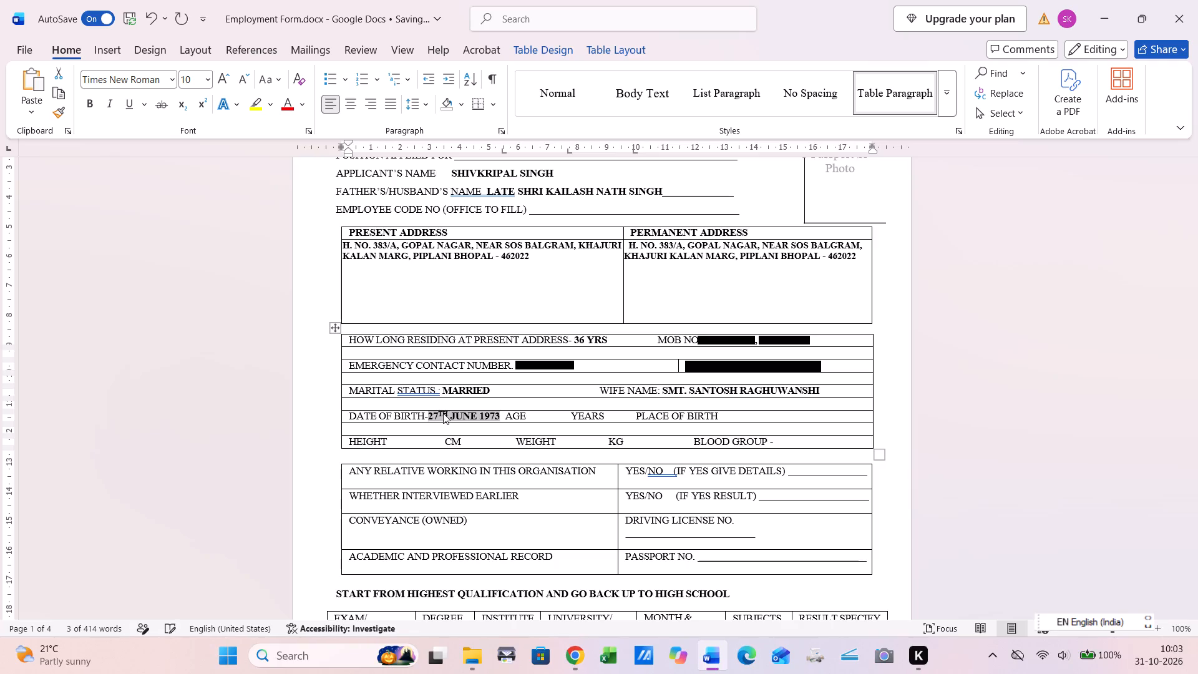
Enter a colon and 53 YRS after AGE.
left_click(547, 420)
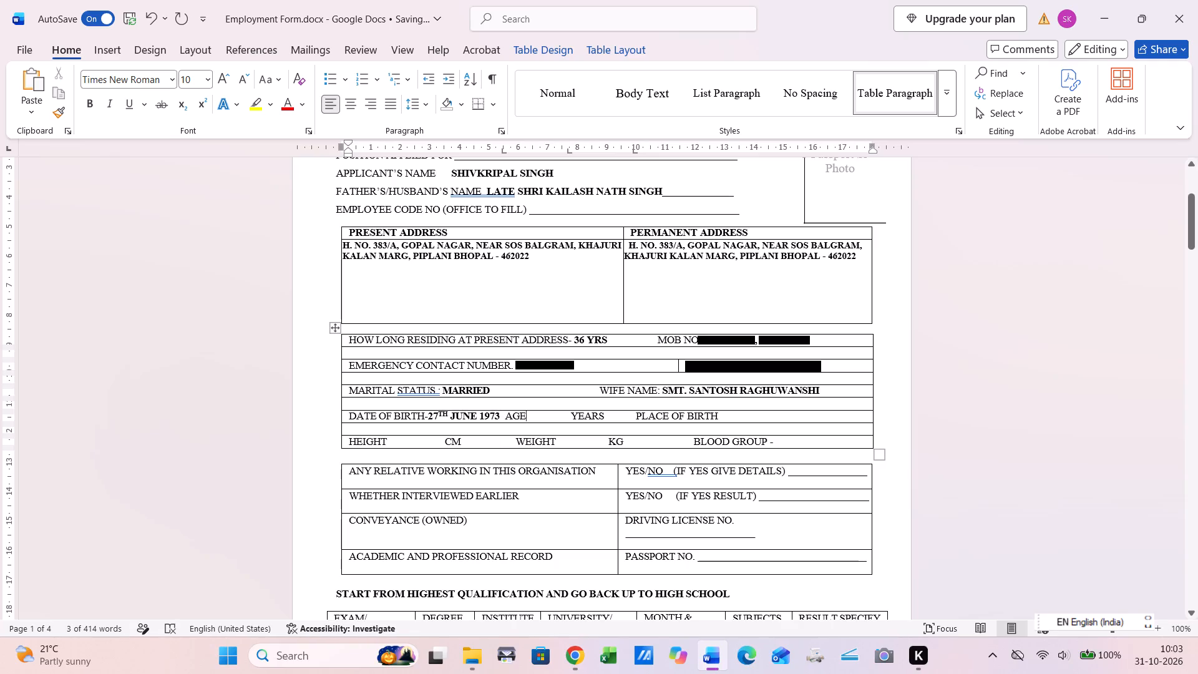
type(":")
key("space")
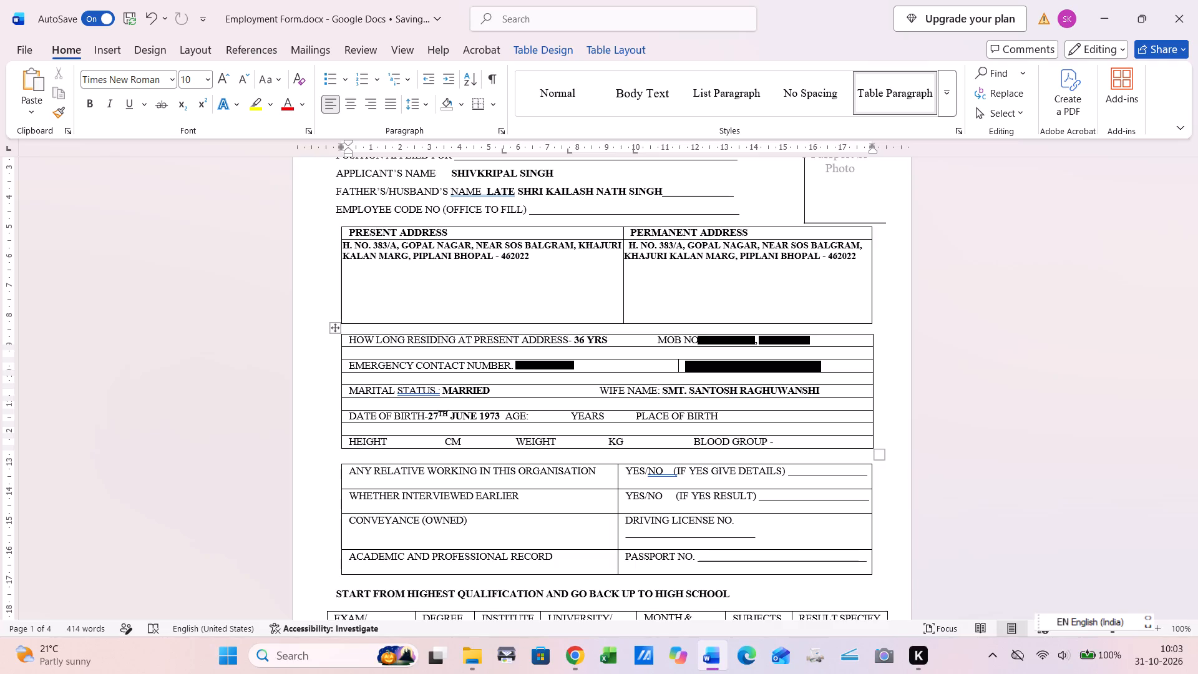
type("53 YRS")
Bold the age entry 53 YRS.
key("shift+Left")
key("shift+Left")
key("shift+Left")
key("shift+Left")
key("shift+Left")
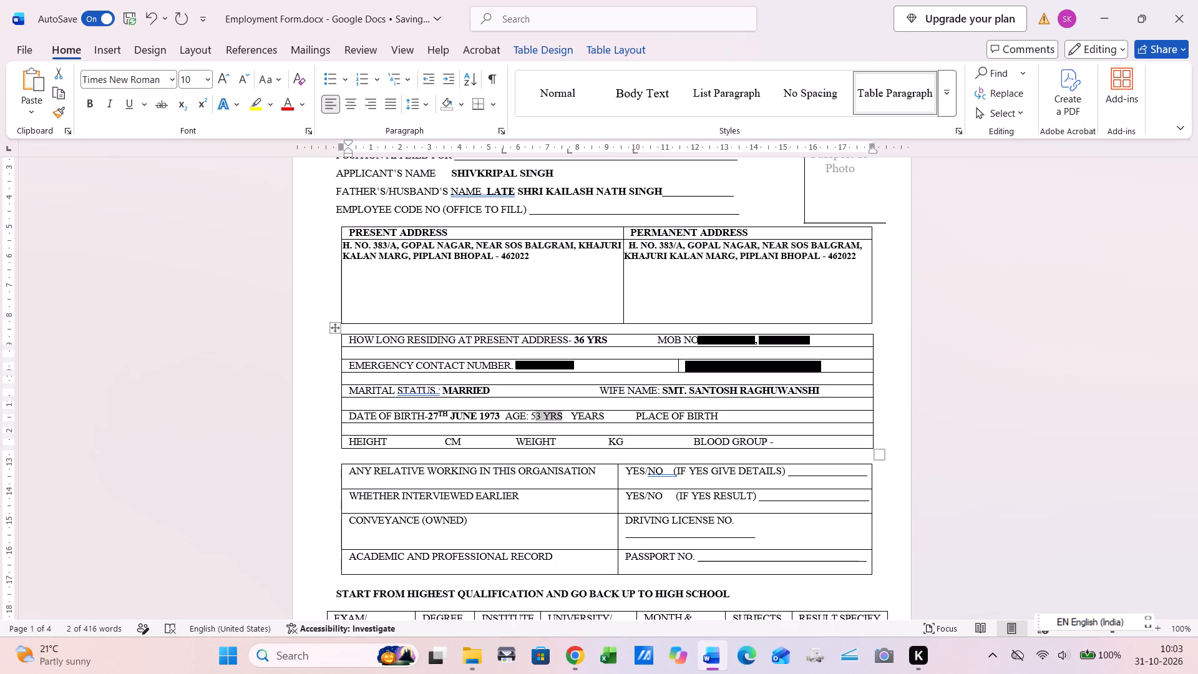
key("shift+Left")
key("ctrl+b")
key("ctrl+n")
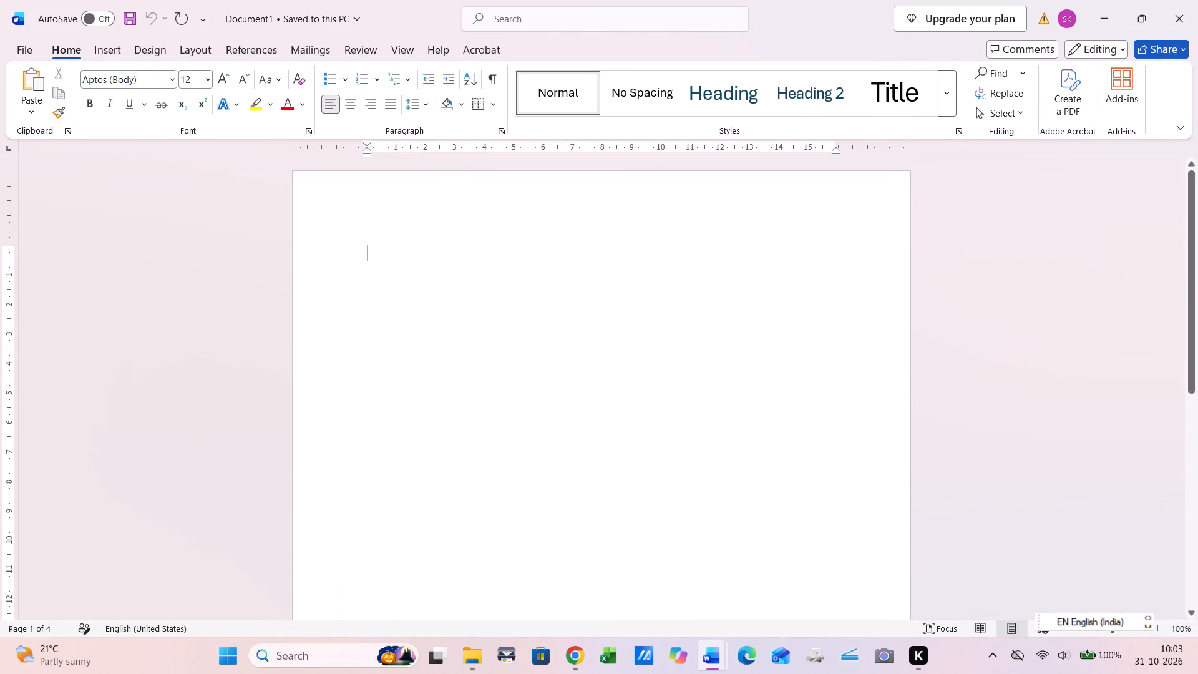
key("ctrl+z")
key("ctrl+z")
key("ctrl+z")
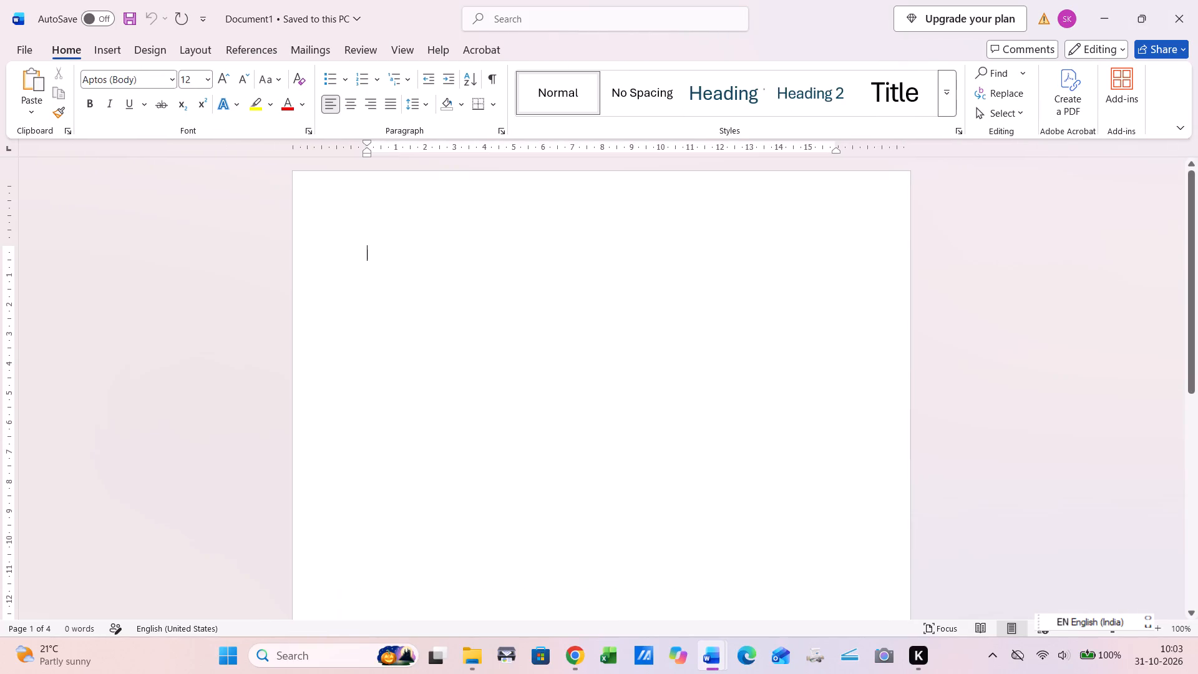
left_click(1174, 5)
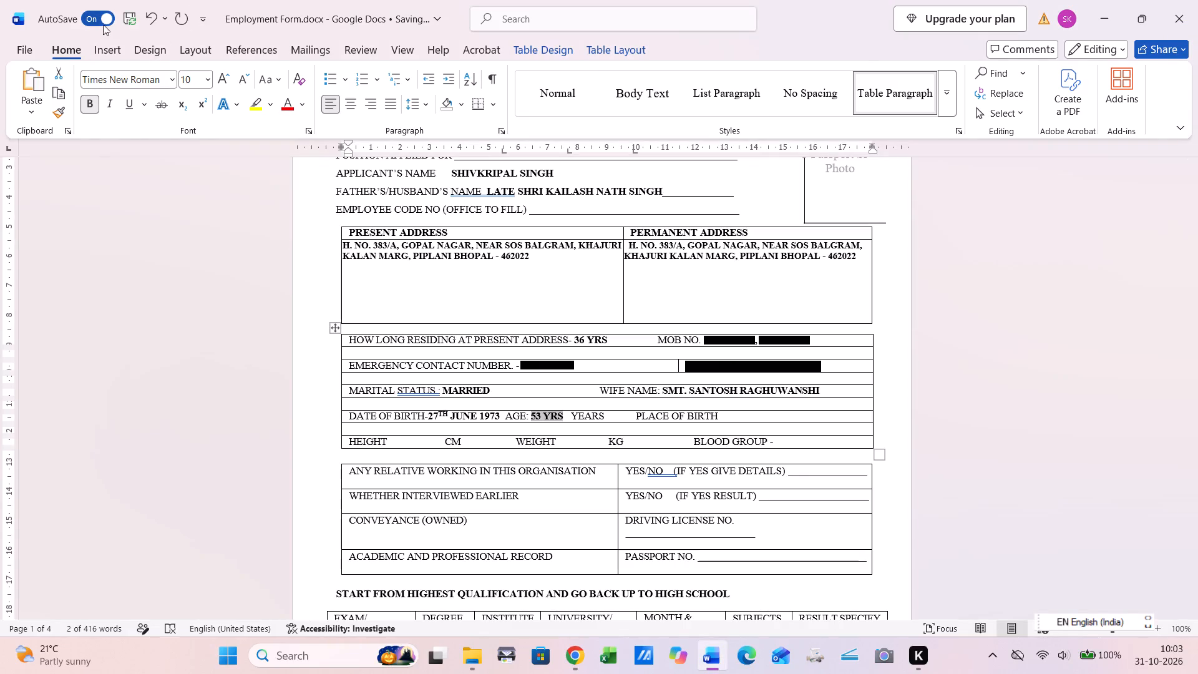
Turn off AutoSave for the employment form document and save it.
left_click(128, 16)
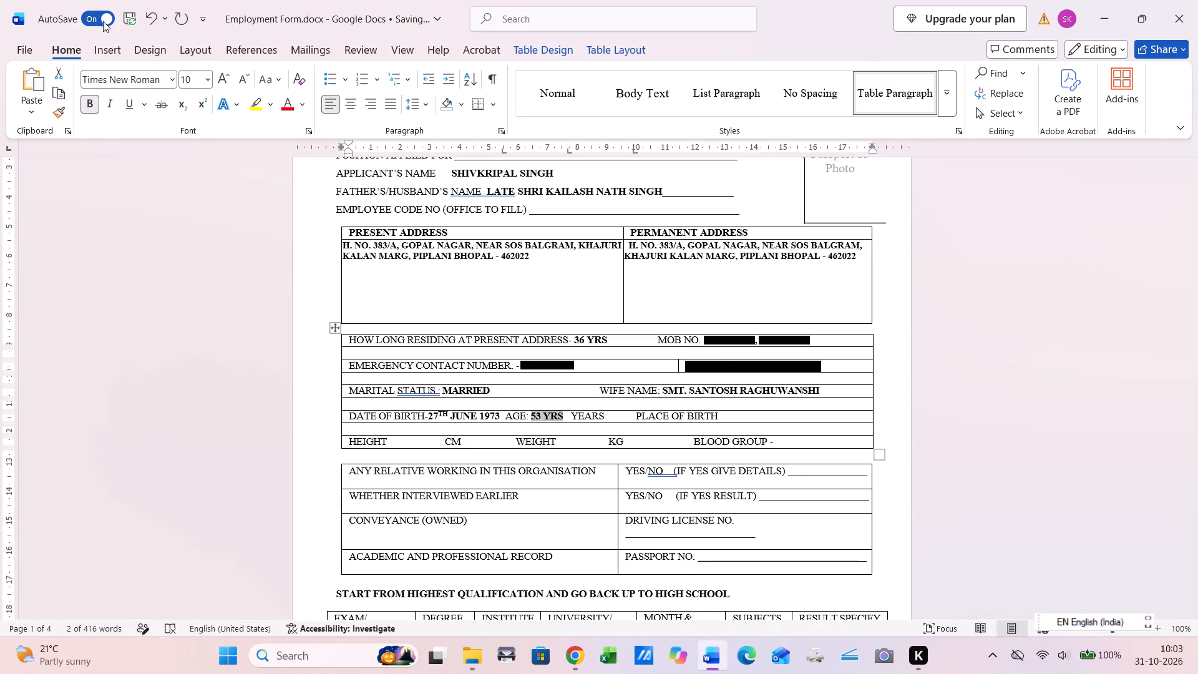
left_click(109, 17)
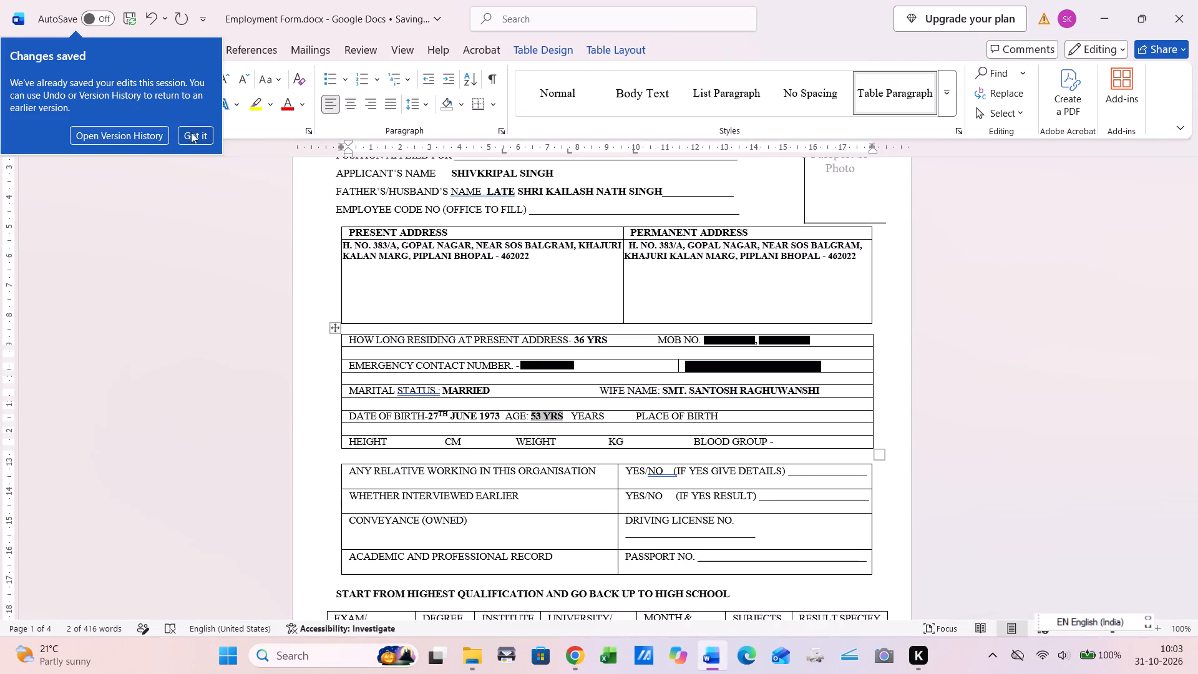
left_click(194, 134)
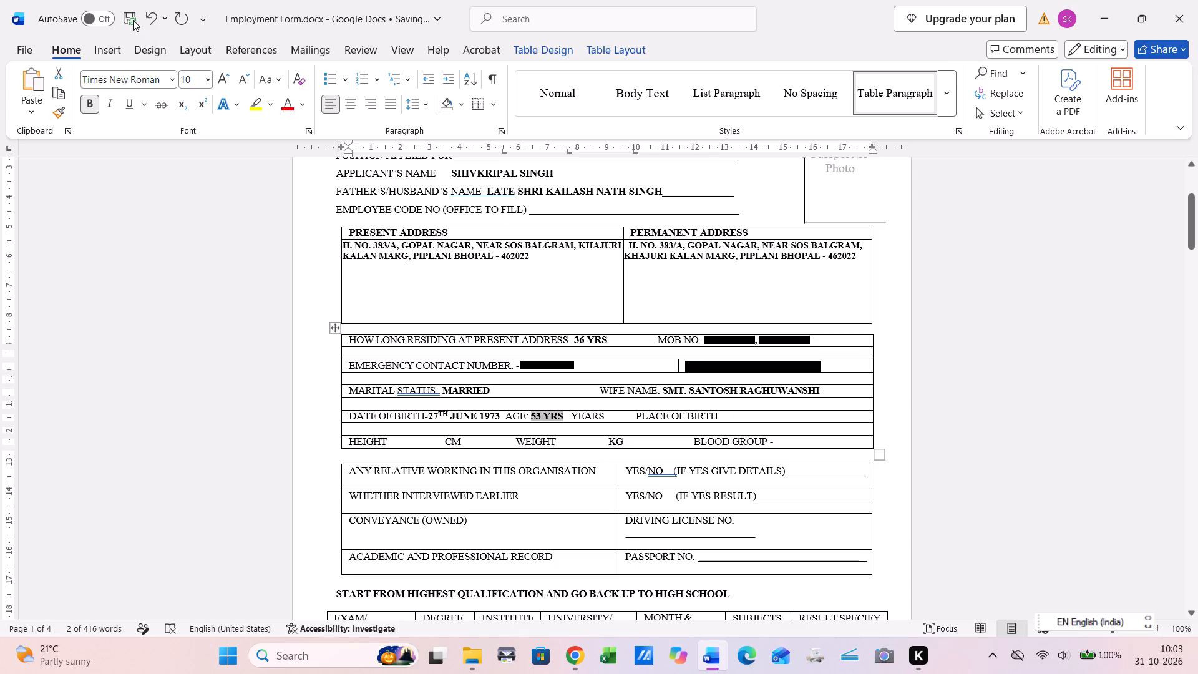
left_click(133, 20)
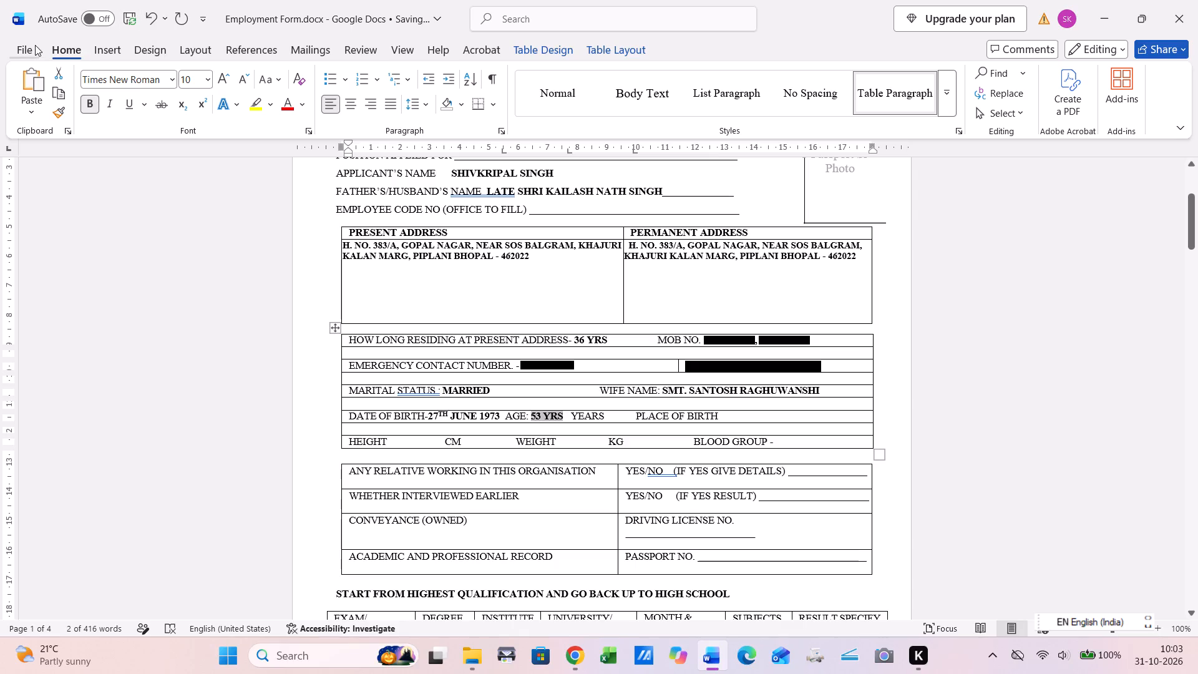
left_click(22, 49)
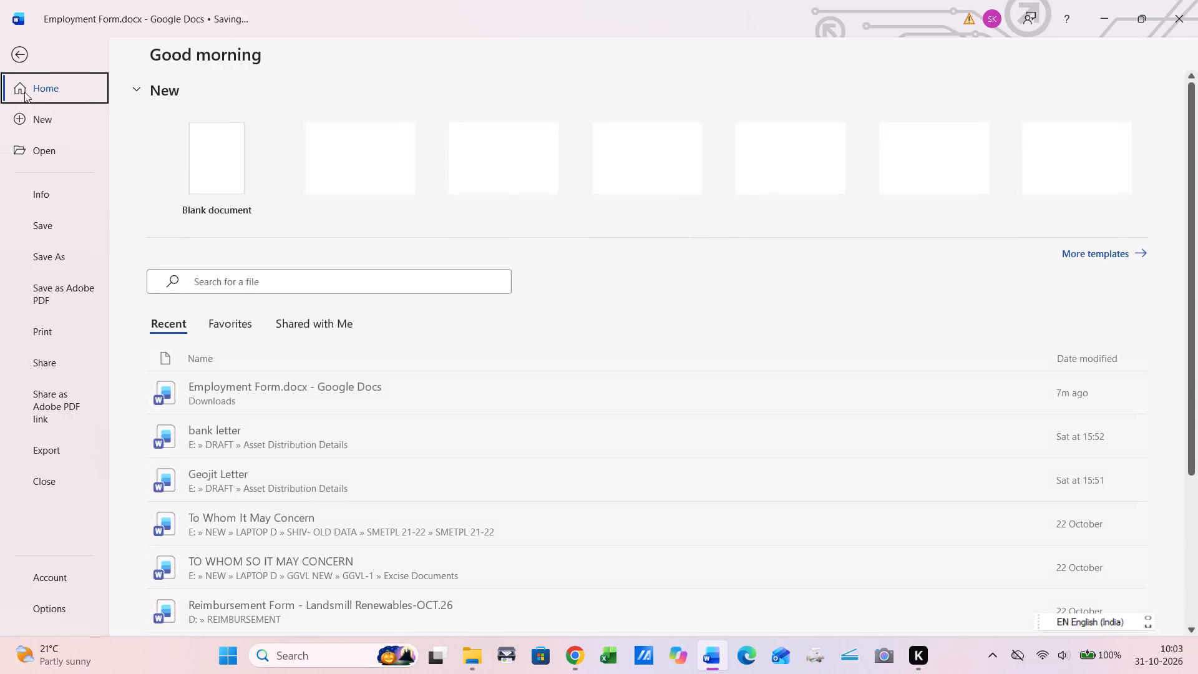
left_click(46, 220)
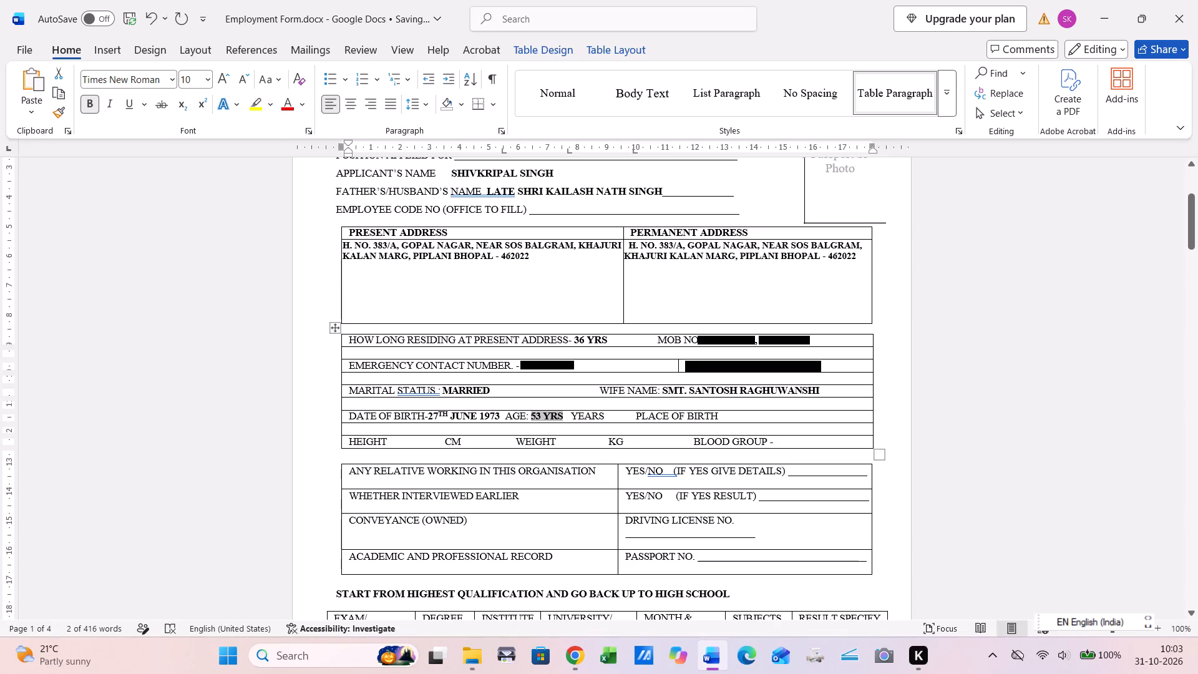
Delete YRS from the age entry, keeping only 53 before the form's printed word YEARS.
left_click(573, 417)
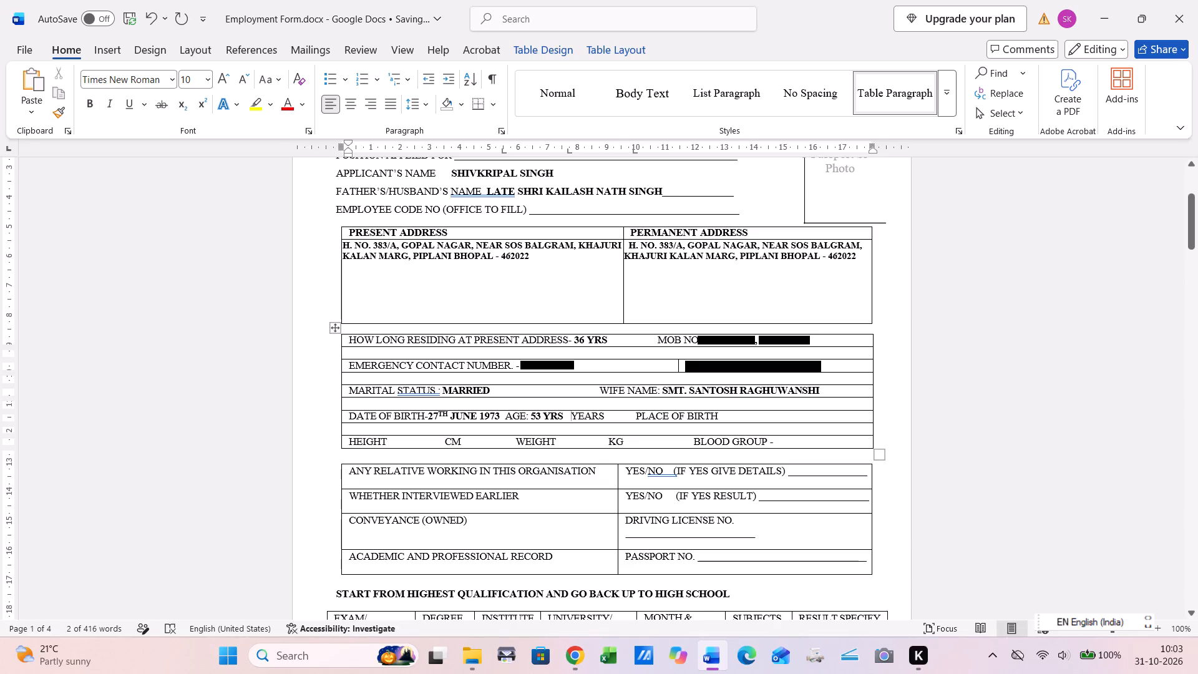
key("Left")
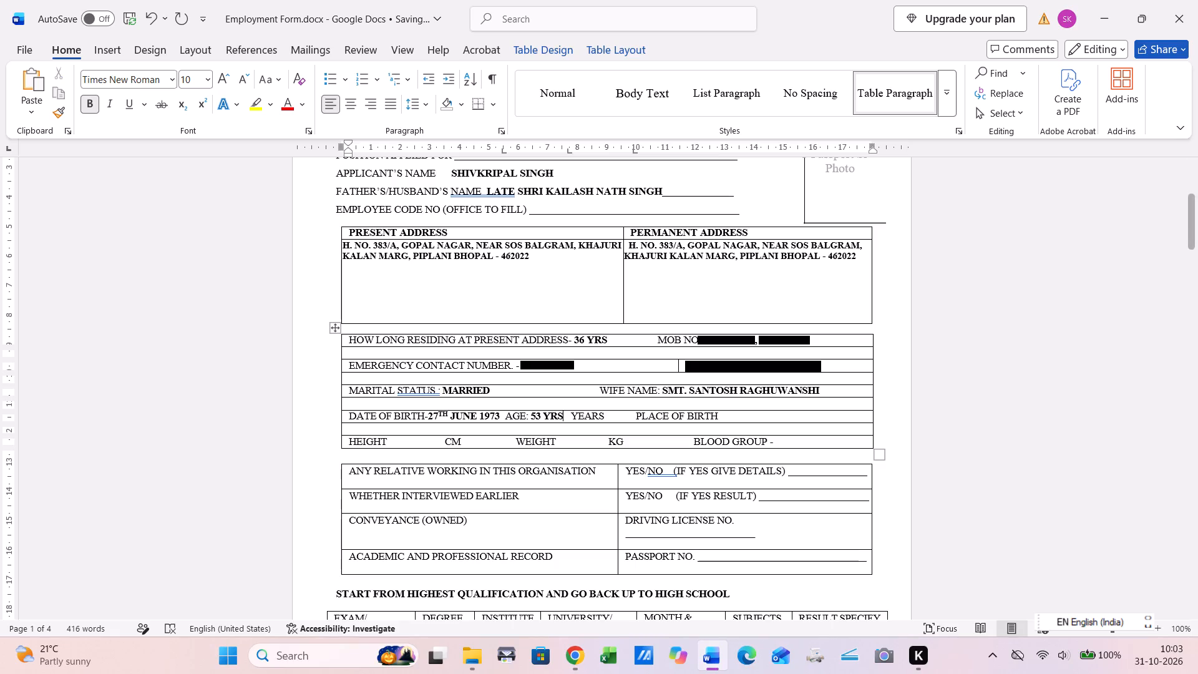
key("BackSpace")
key("BackSpace")
key("BackSpace")
key("BackSpace")
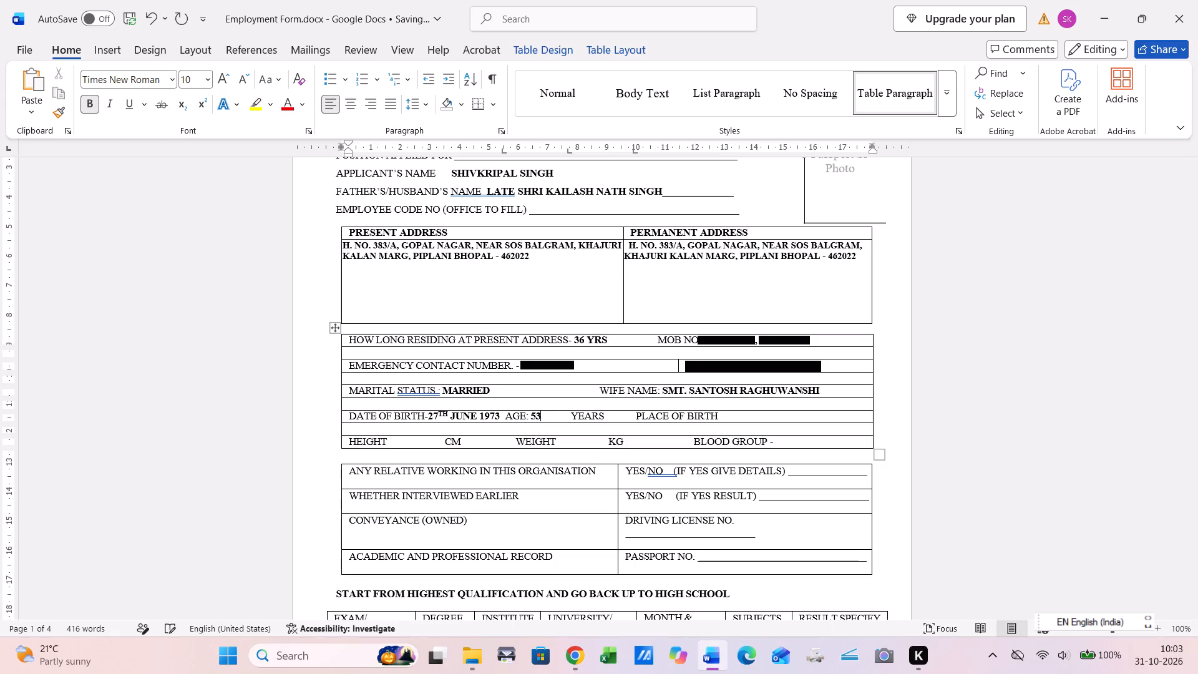
Adjust the spacing around the age 53, adding two spaces before it and replacing the wide gap before YEARS with two spaces.
key("Left")
key("Left")
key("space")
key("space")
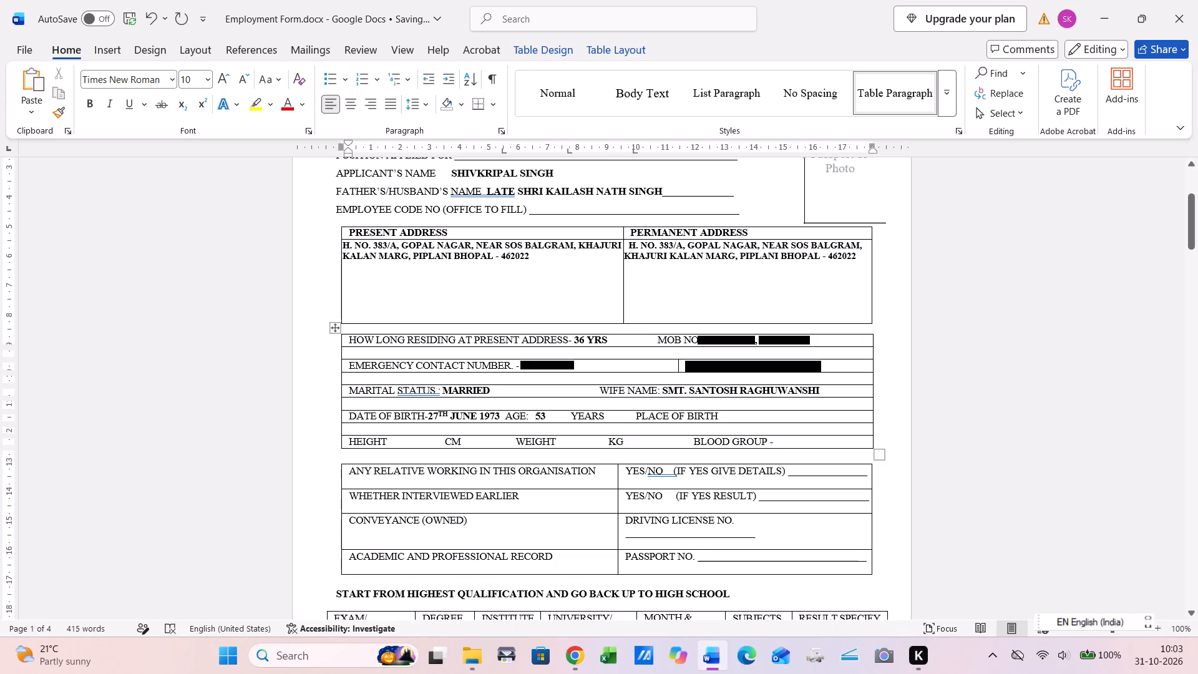
left_click(572, 419)
key("BackSpace")
key("BackSpace")
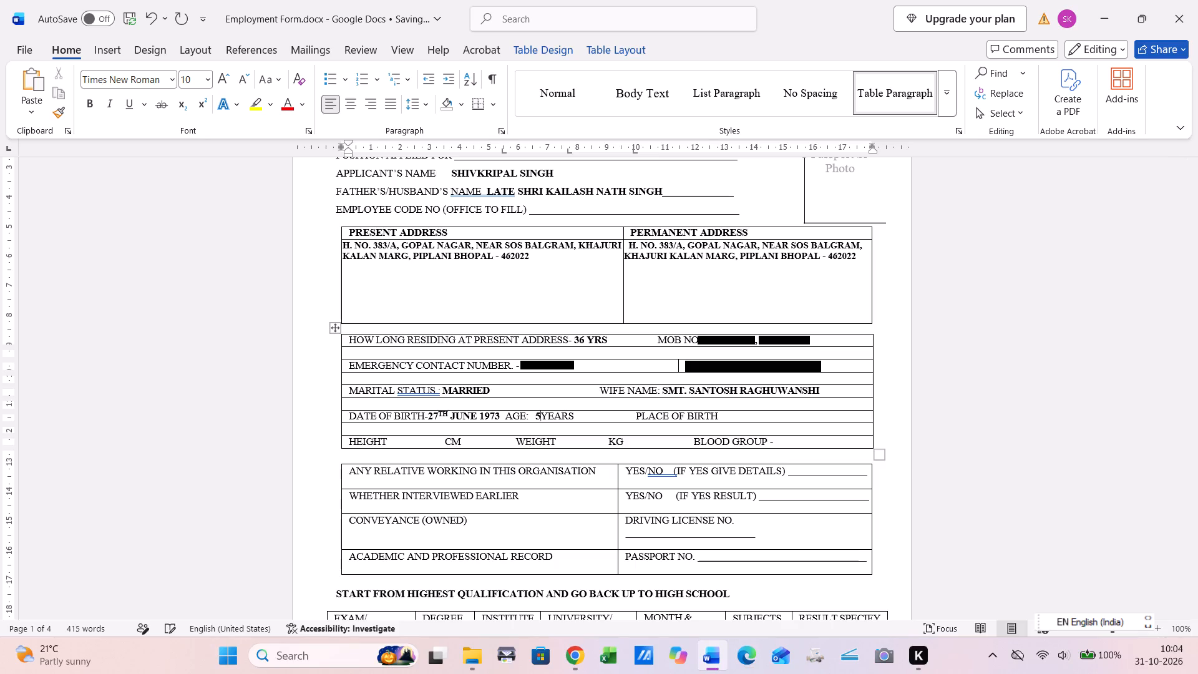
key("ctrl+z")
key("ctrl+z")
key("BackSpace")
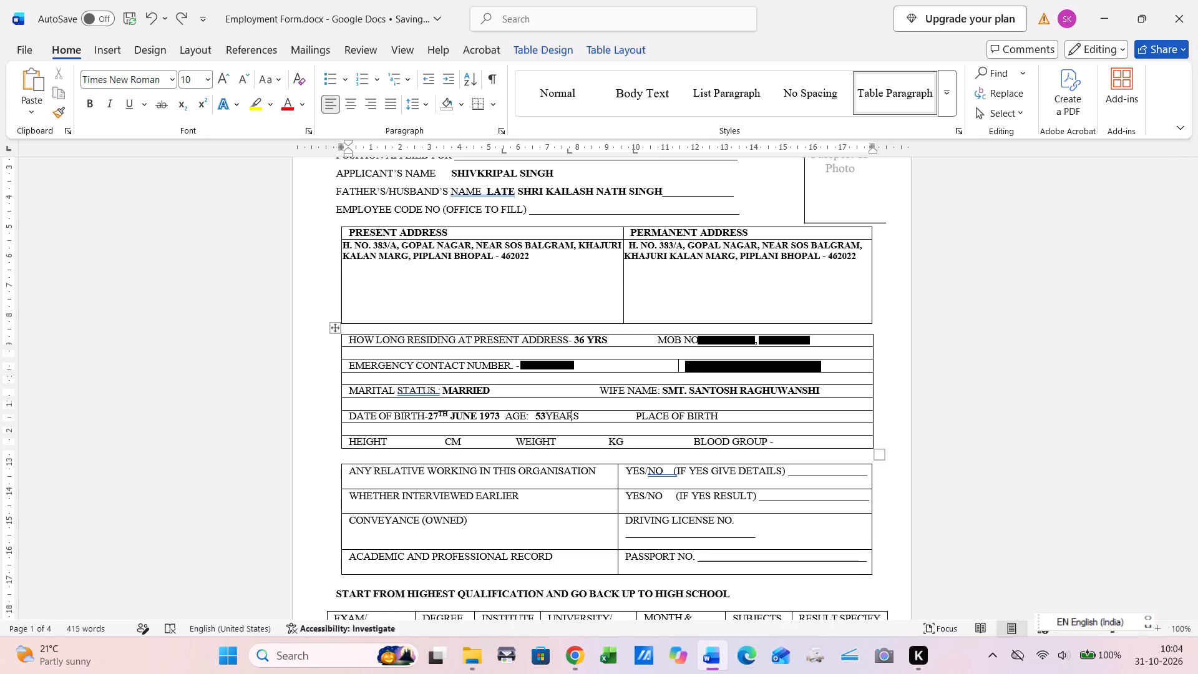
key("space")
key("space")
Place the text cursor directly after the PLACE OF BIRTH label.
left_click(743, 418)
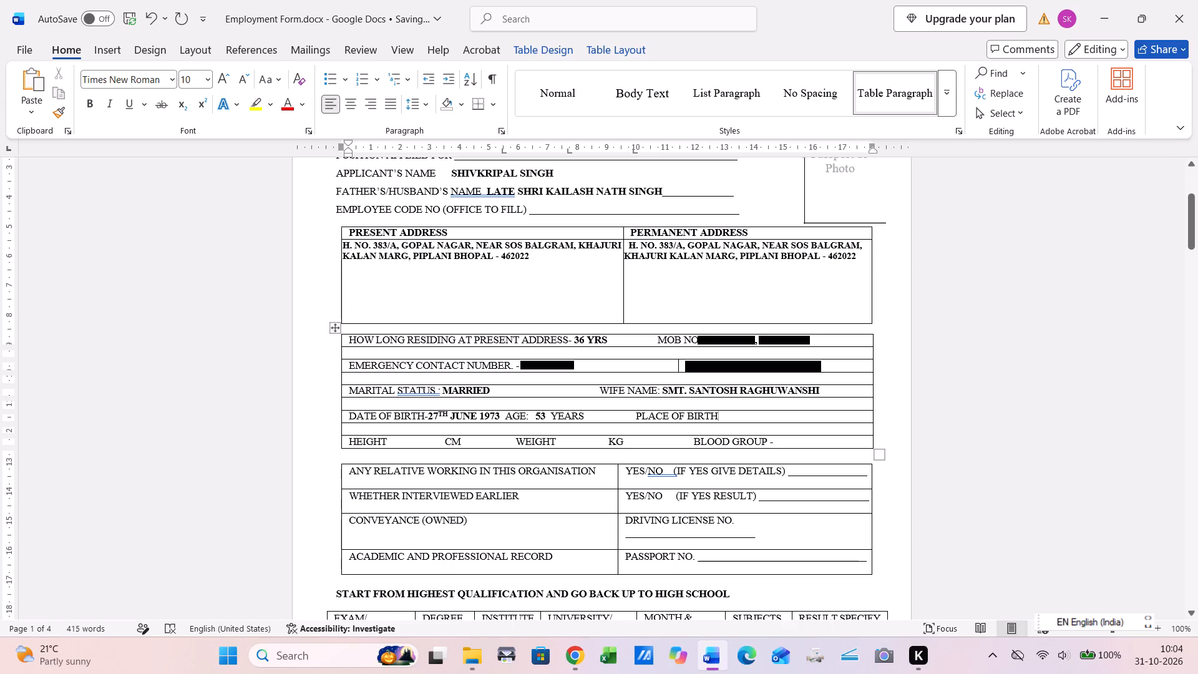
Add a colon after the PLACE OF BIRTH label and enter VARANASHI in bold as the place of birth.
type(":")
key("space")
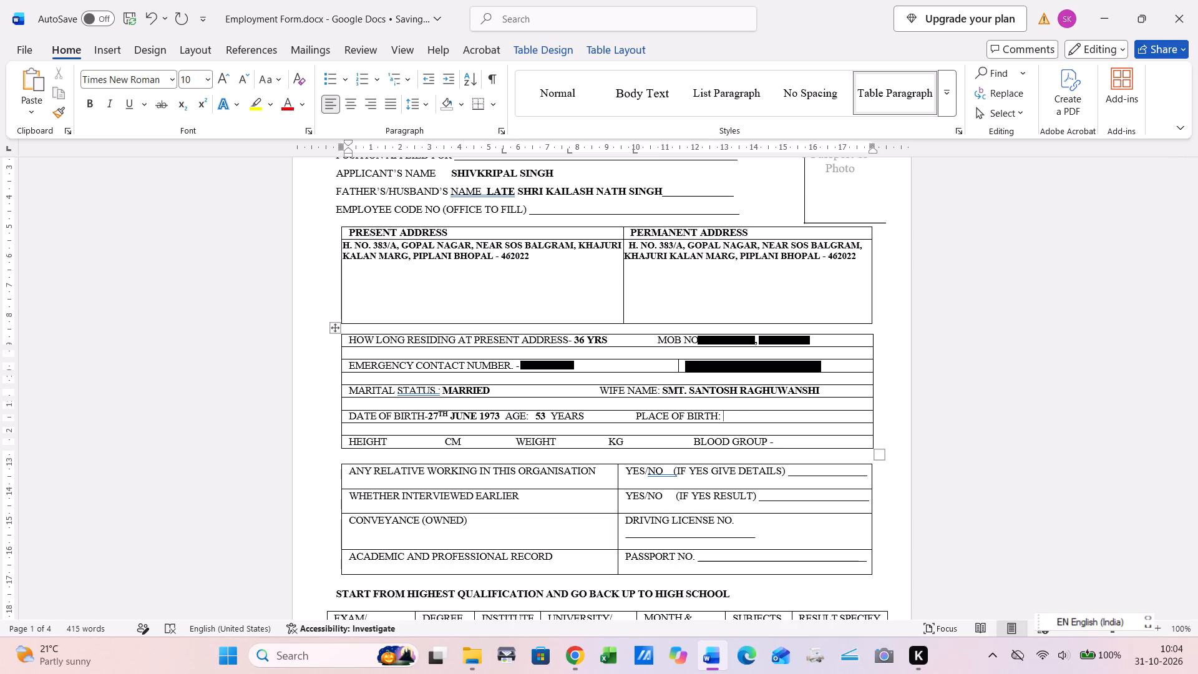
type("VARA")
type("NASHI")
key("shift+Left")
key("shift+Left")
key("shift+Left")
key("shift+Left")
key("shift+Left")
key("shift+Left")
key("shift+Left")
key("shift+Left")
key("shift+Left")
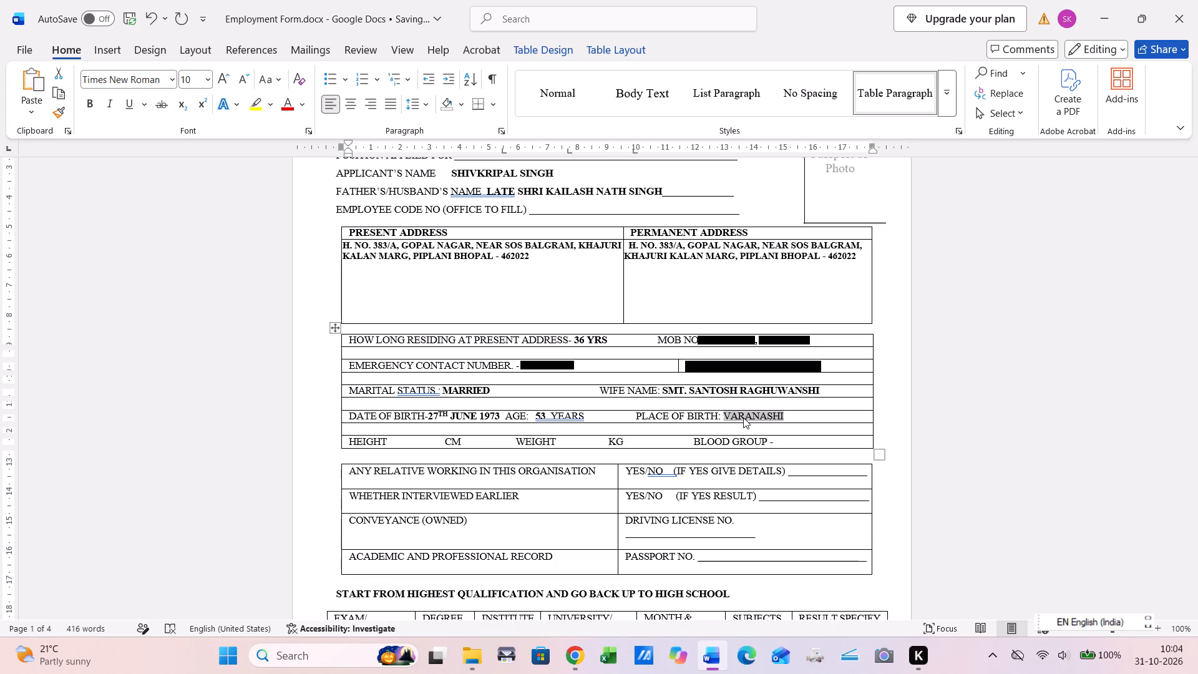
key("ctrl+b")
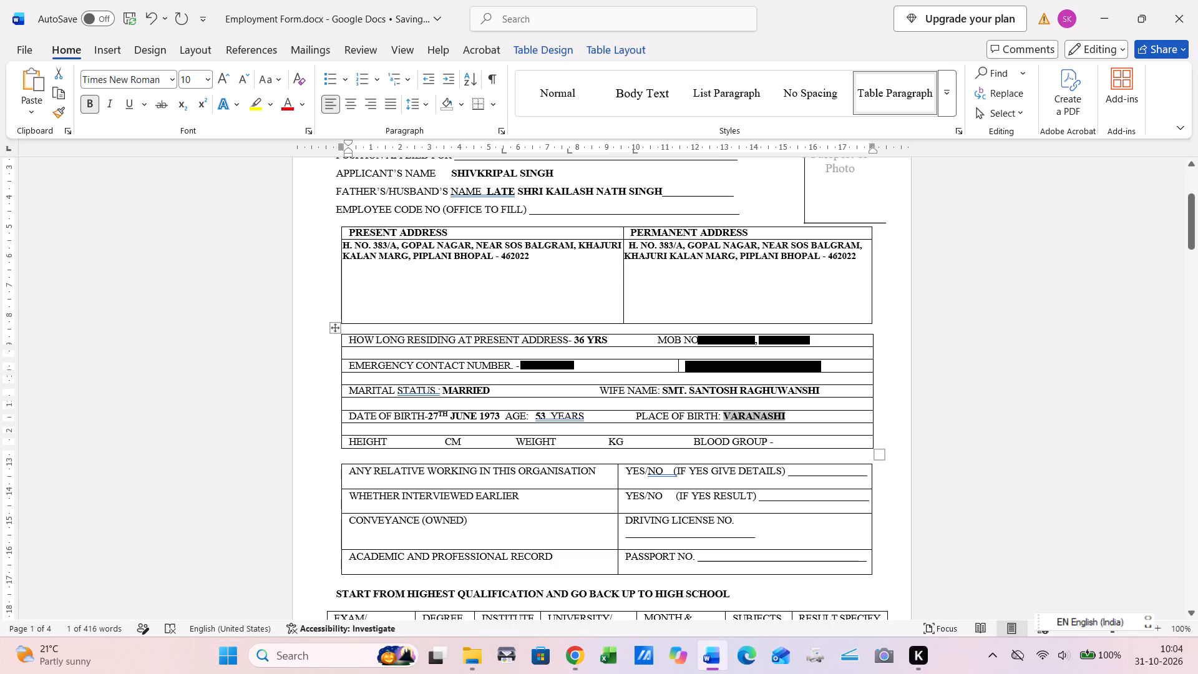
Place the text cursor in the blank space between the HEIGHT label and CM.
left_click(428, 442)
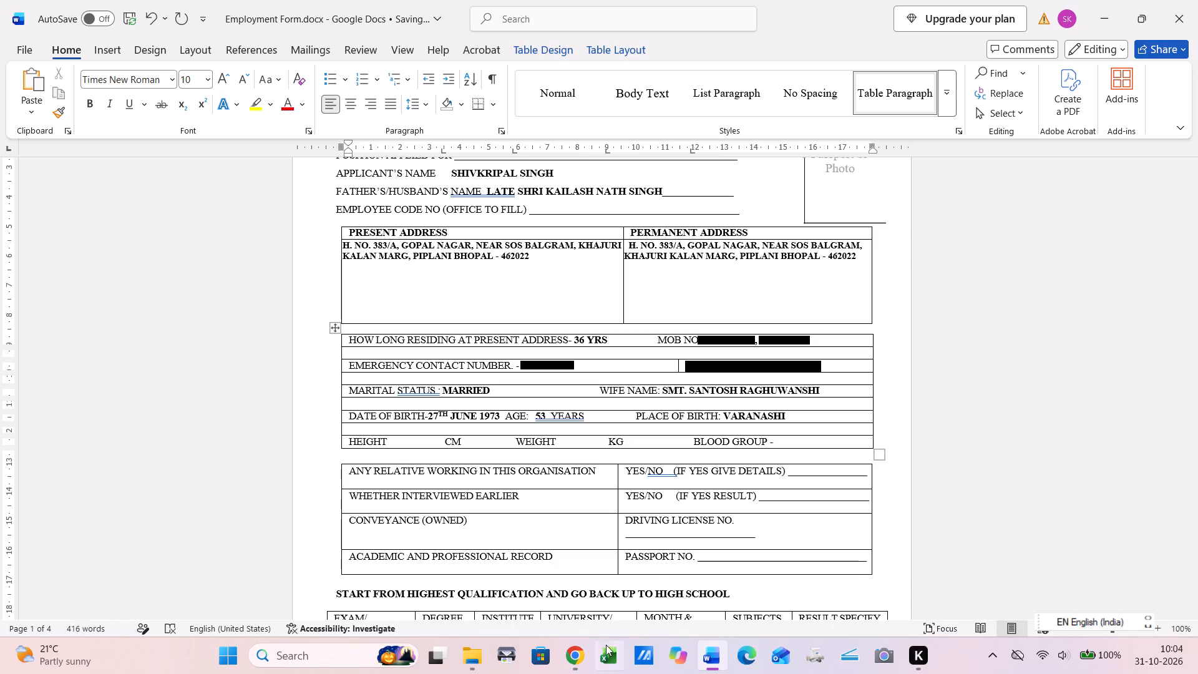
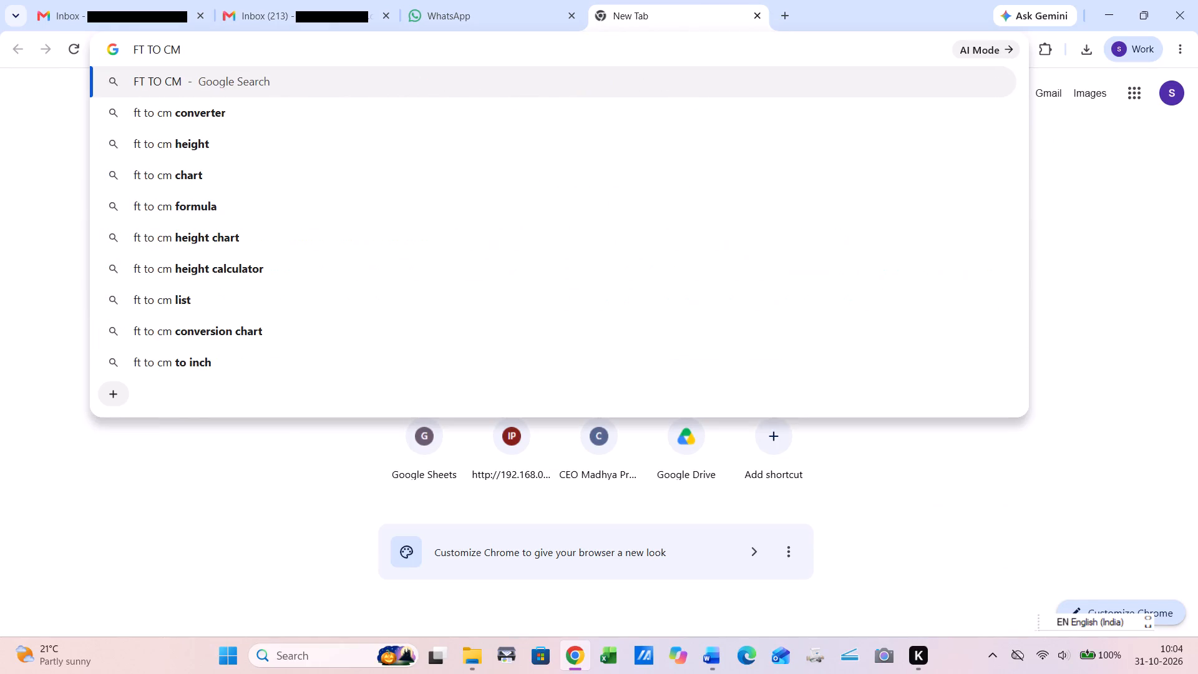
Search the web for FT TO CM, convert 5.5 feet to centimetres, and return to the employment form in Word.
key("Return")
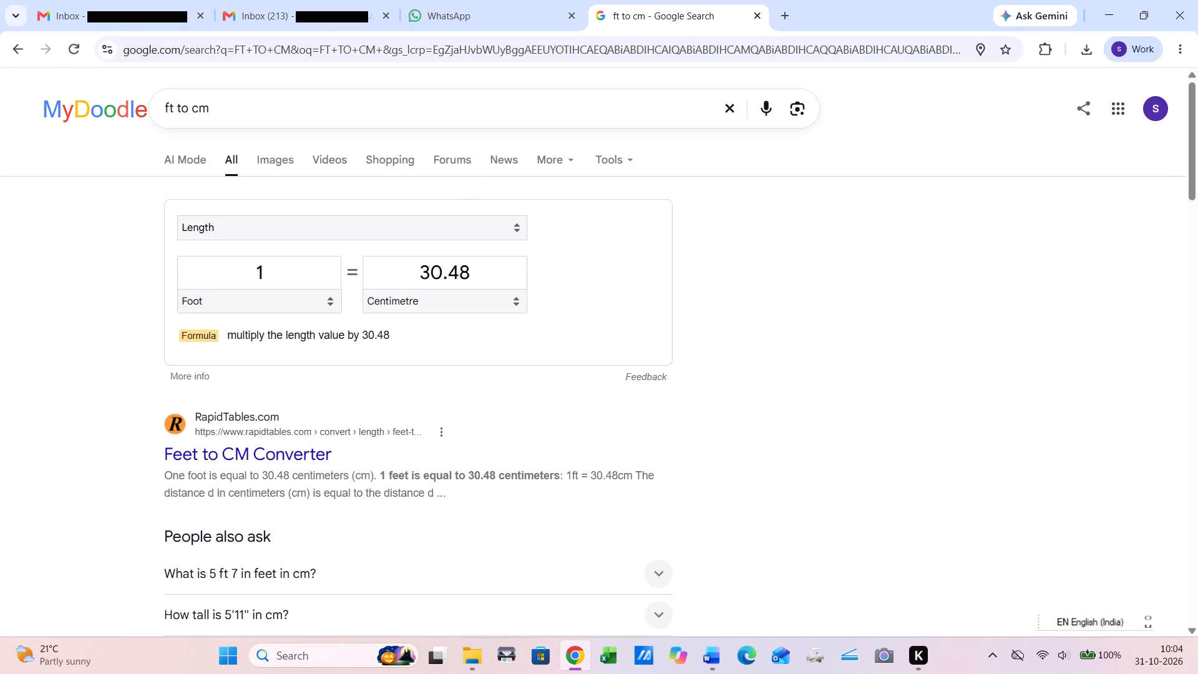
left_click(304, 276)
key("BackSpace")
key("BackSpace")
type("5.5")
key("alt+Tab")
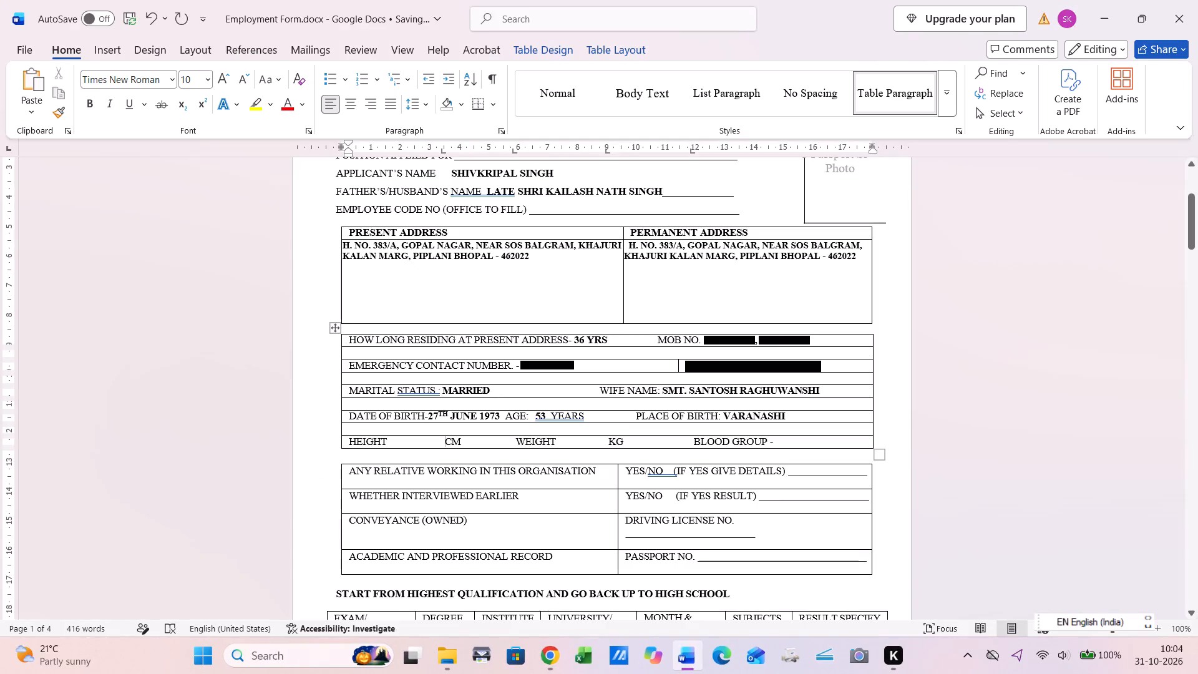
Check the feet-to-centimetre conversion in the browser, and enter - 167.64 after the HEIGHT label in the form.
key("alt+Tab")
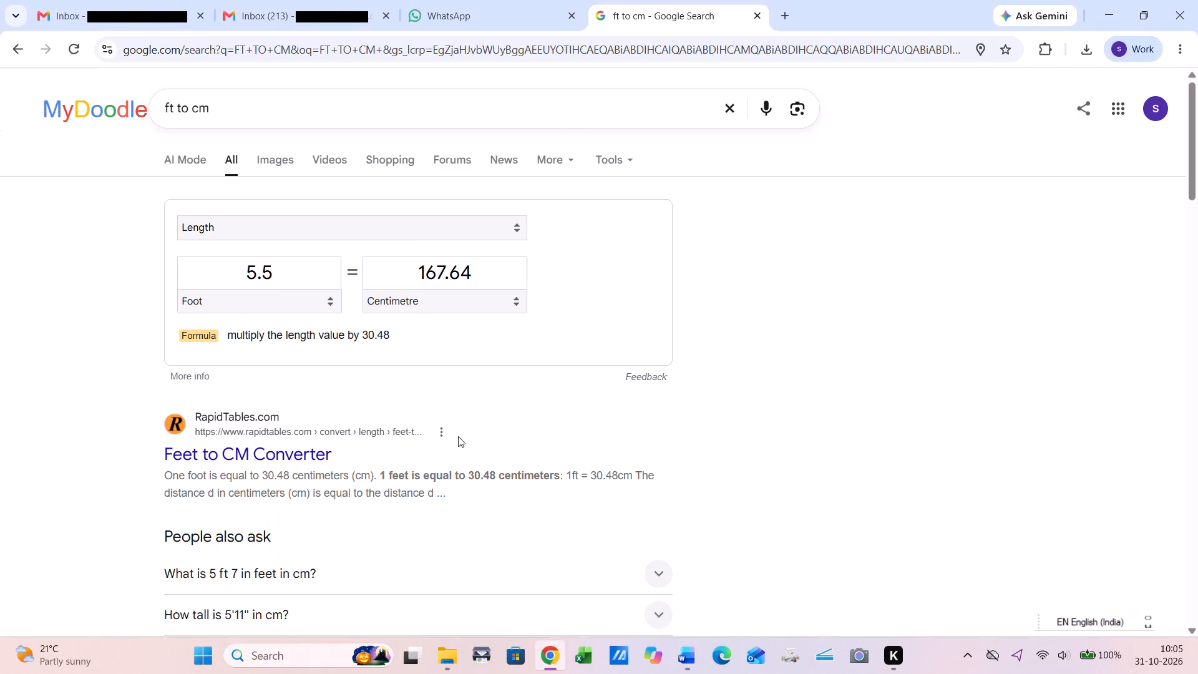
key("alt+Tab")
left_click(424, 441)
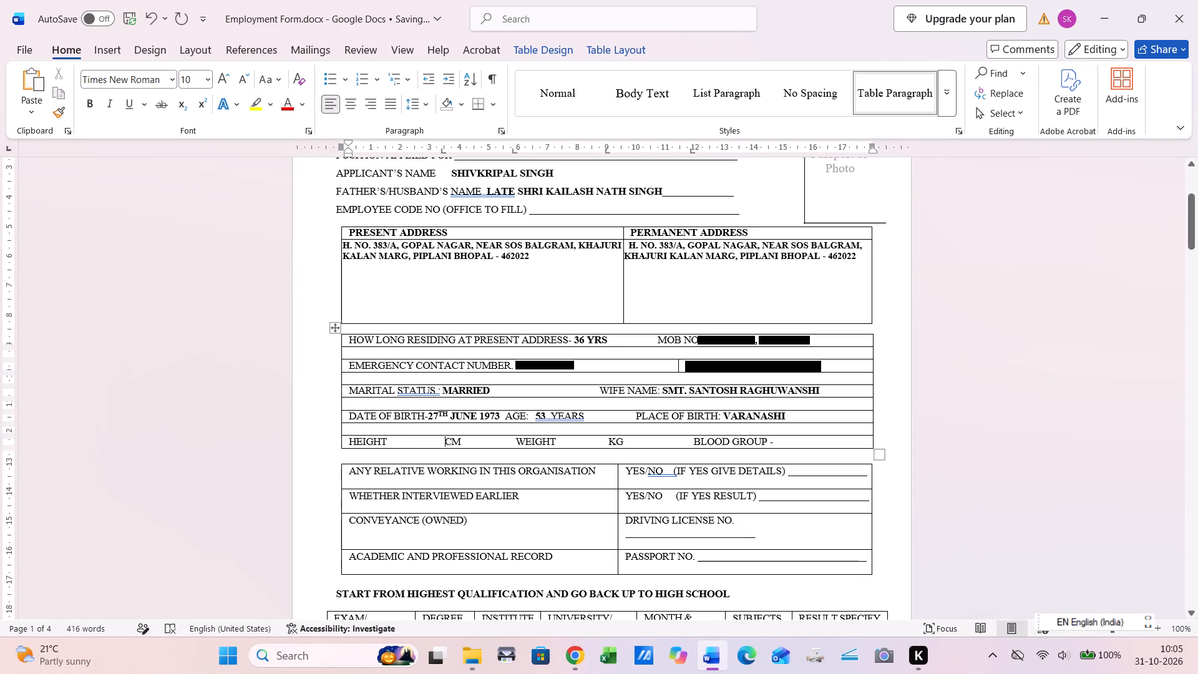
left_click(424, 441)
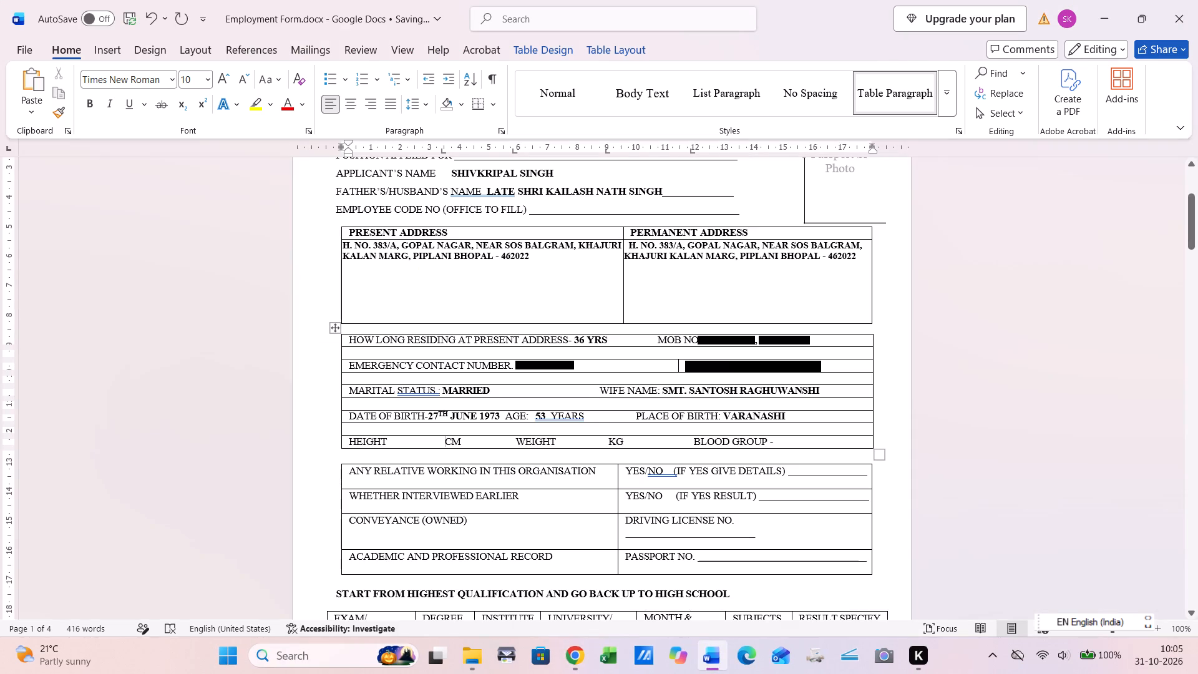
left_click(410, 446)
key("space")
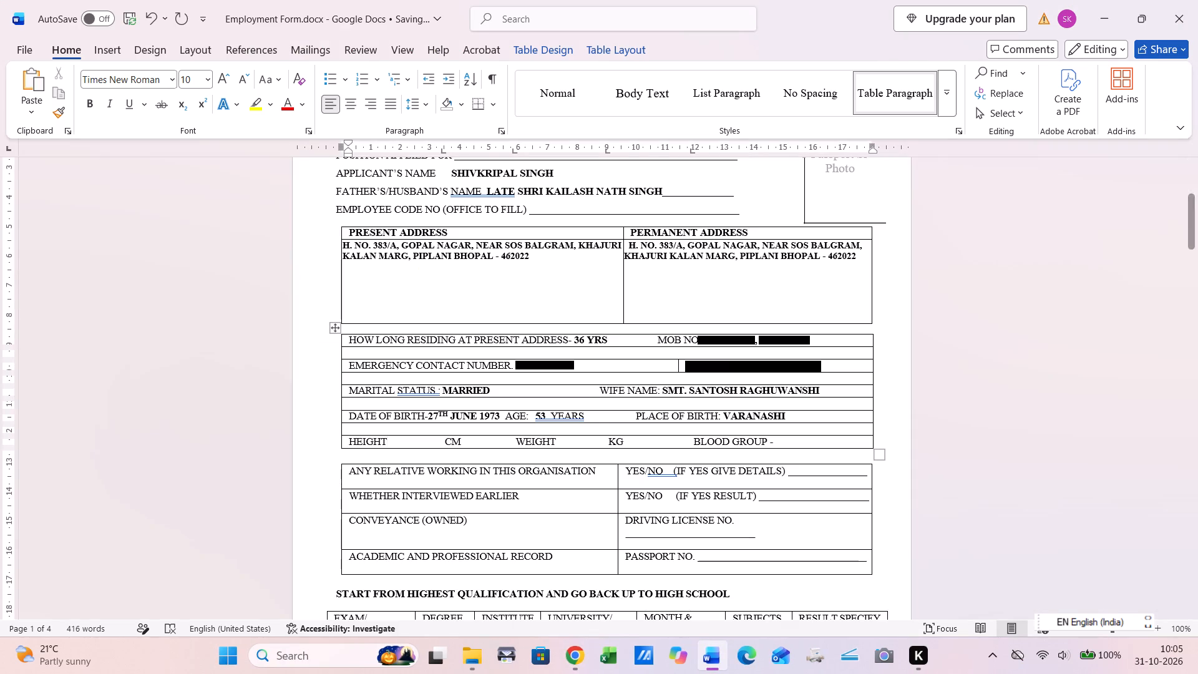
type("- 167.64")
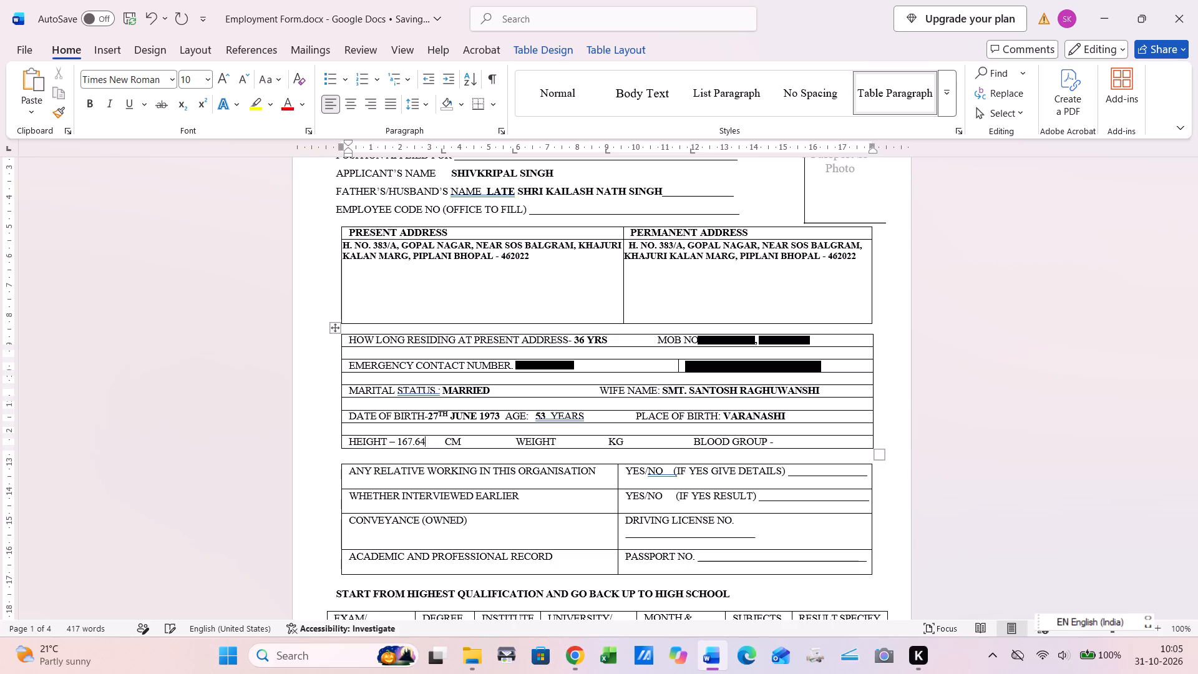
Enter - 58 after the WEIGHT label, leaving two spaces before the dash and keeping the gap before KG.
key("Right")
key("Right")
key("Right")
key("Right")
key("Right")
key("Right")
key("Right")
key("Right")
key("Right")
key("Right")
key("Right")
key("BackSpace")
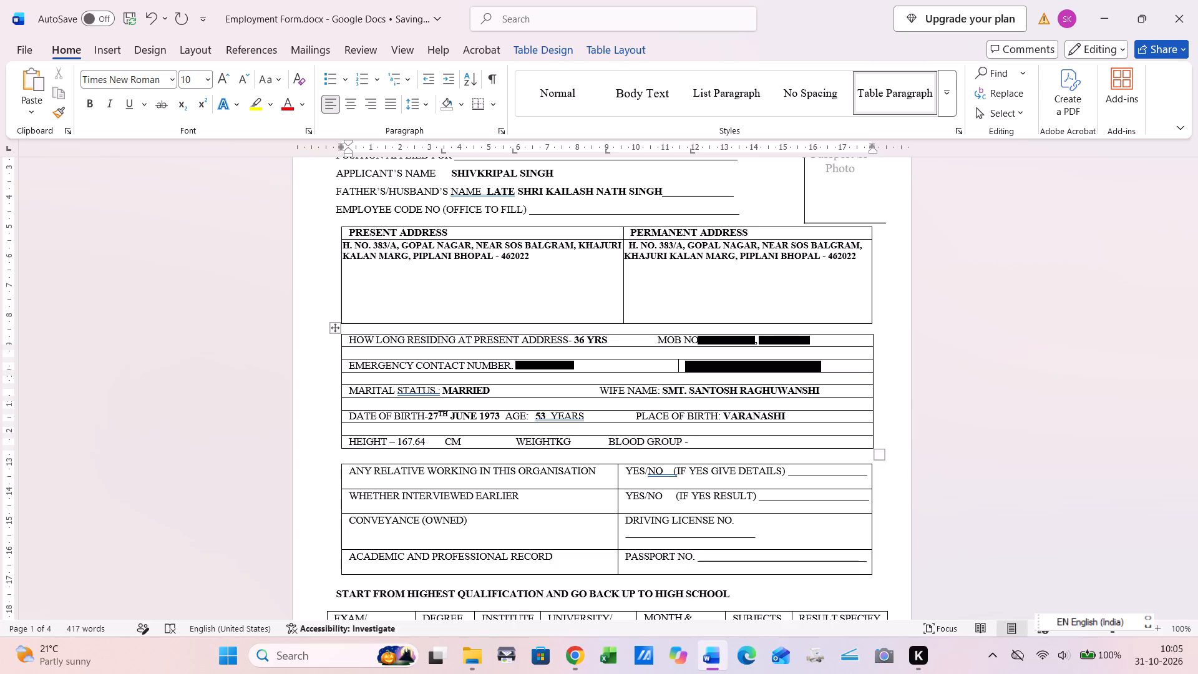
key("ctrl+z")
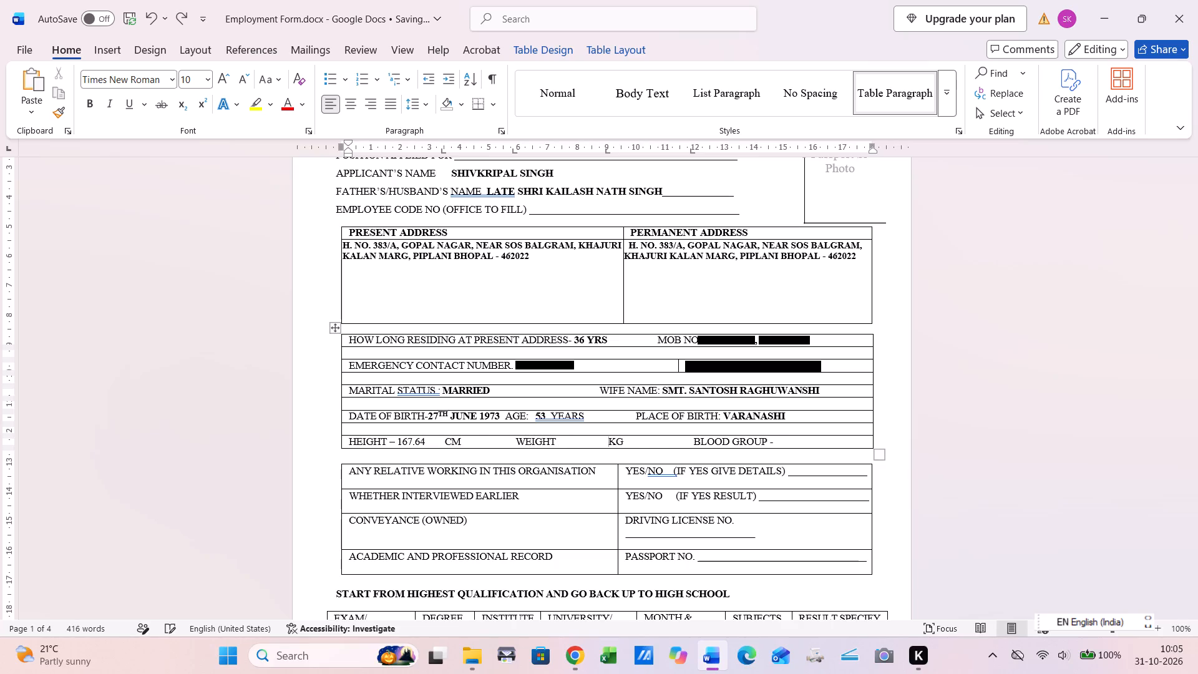
key("Left")
key("Left")
key("Right")
key("Right")
key("Right")
key("Left")
key("Left")
key("space")
key("space")
type("-")
key("space")
type("58")
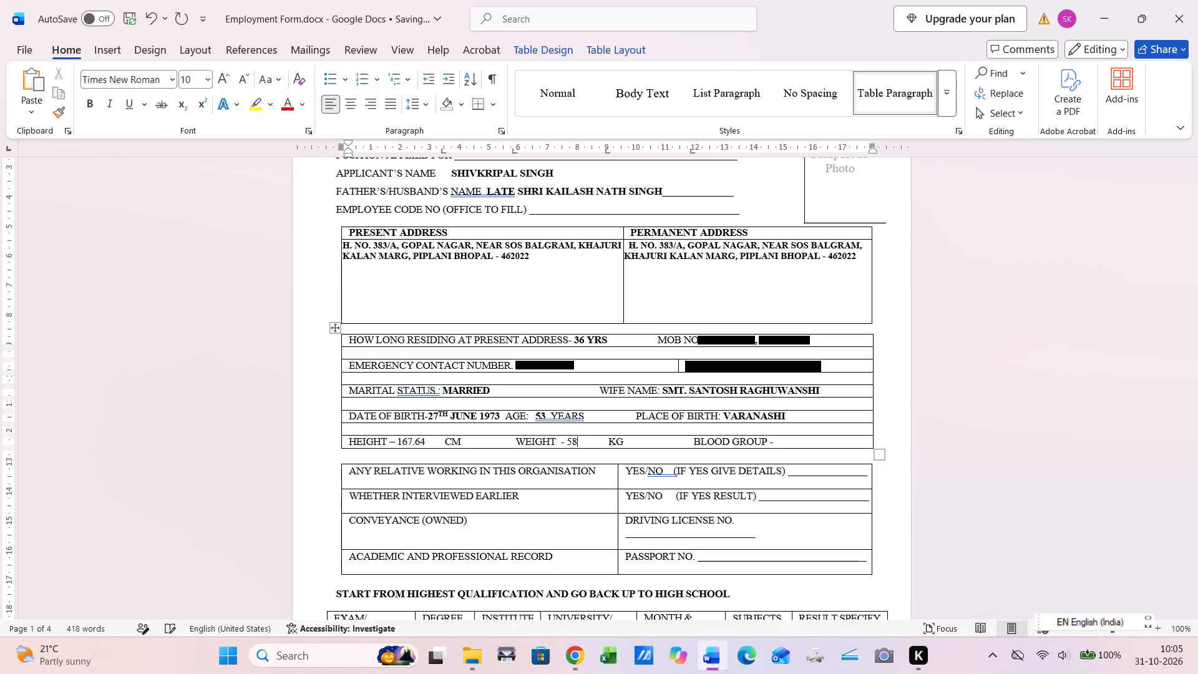
Add eight spaces between the dash and 58 in the weight entry, moving the number closer to KG.
key("Left")
key("Left")
key("space")
key("space")
key("space")
key("space")
key("space")
key("space")
key("space")
key("space")
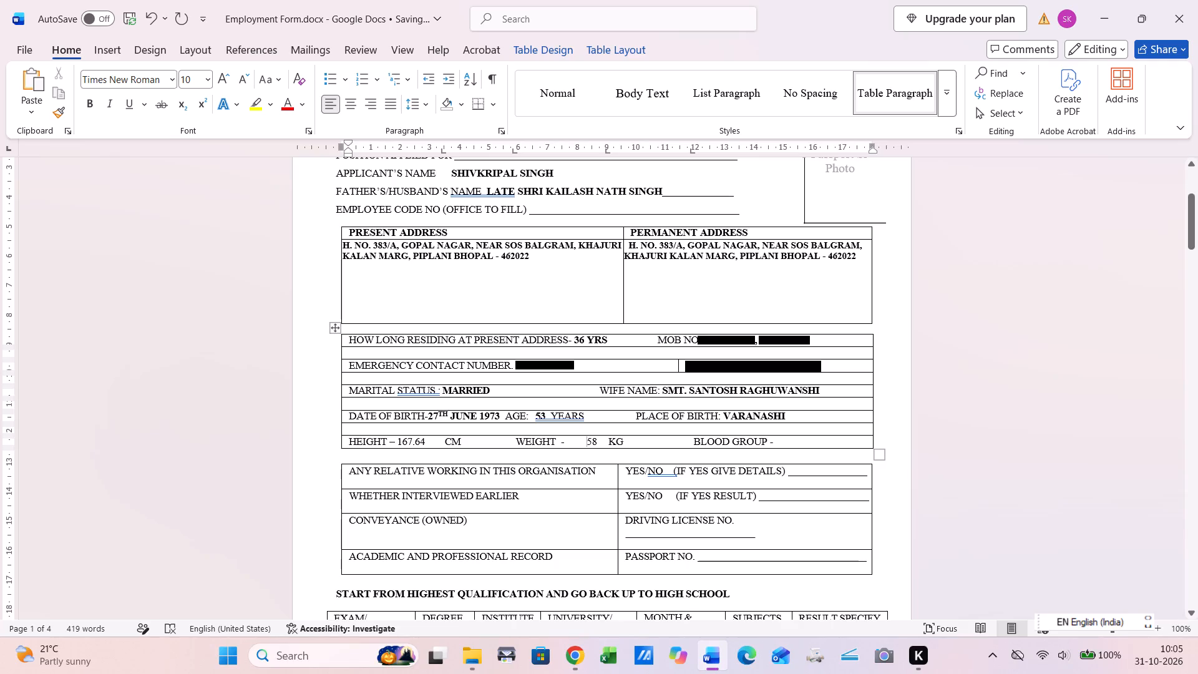
Make the whole age entry, 53 YEARS, bold.
left_click_drag(538, 418, 571, 418)
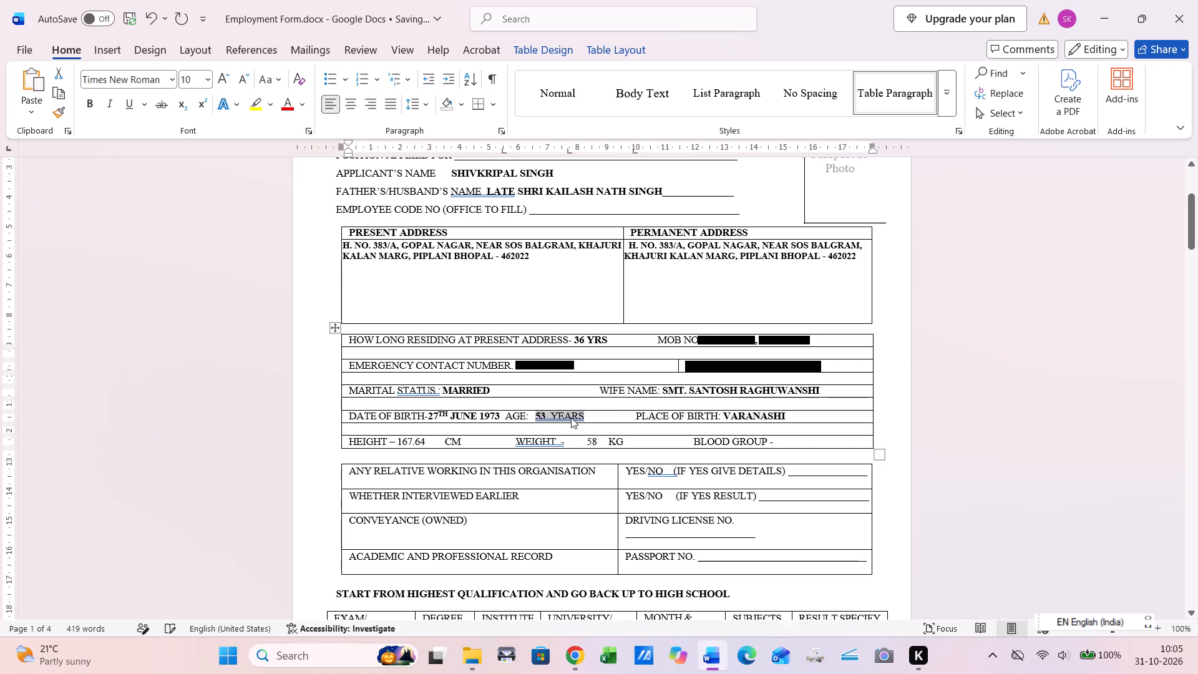
key("ctrl+b")
key("ctrl+b")
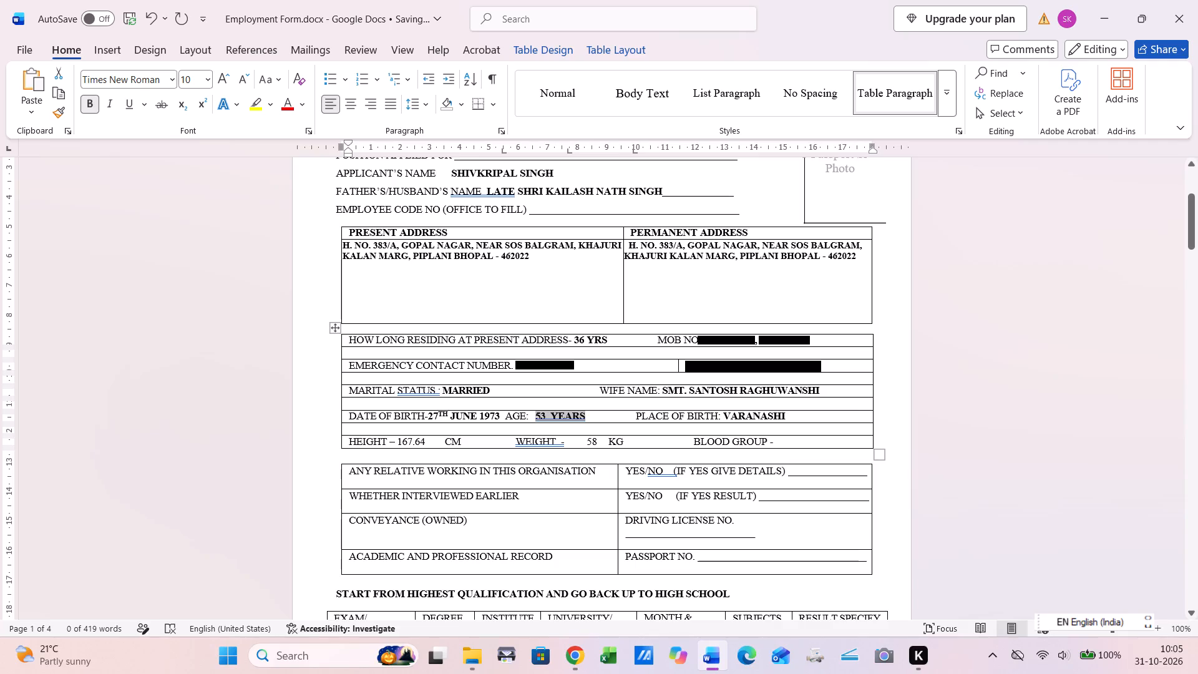
Make the height entry 167.64 CM bold and replace the wide gap before CM with two spaces.
left_click_drag(398, 442, 460, 444)
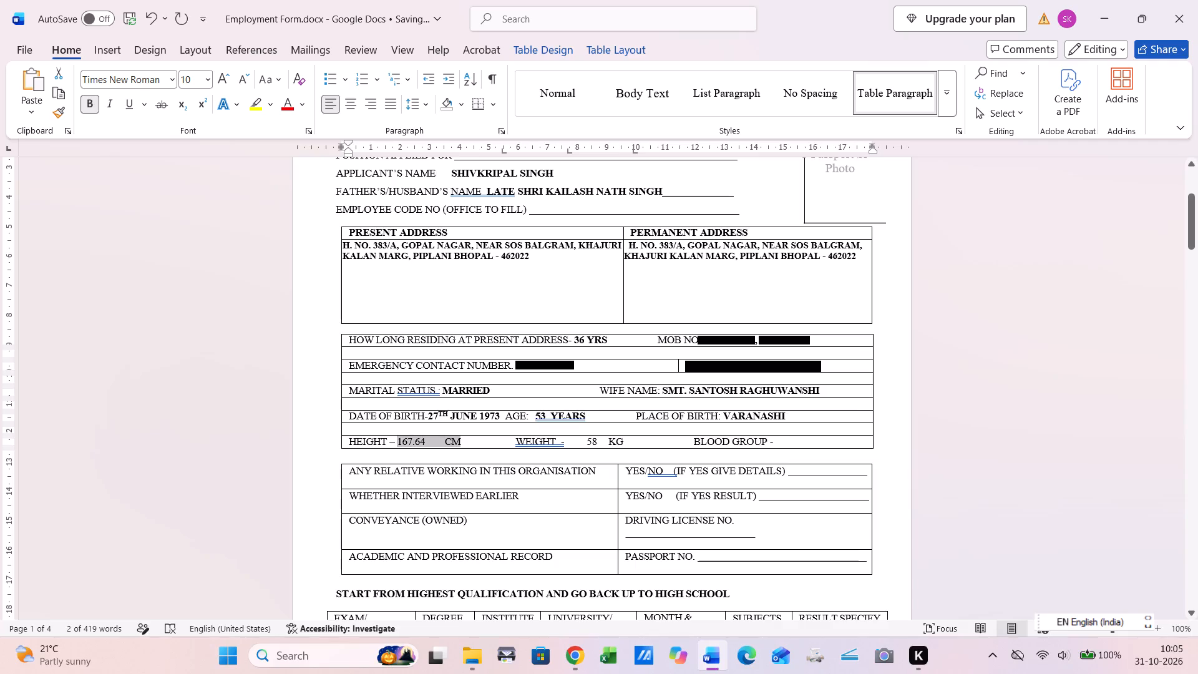
left_click_drag(460, 444, 461, 444)
key("ctrl+b")
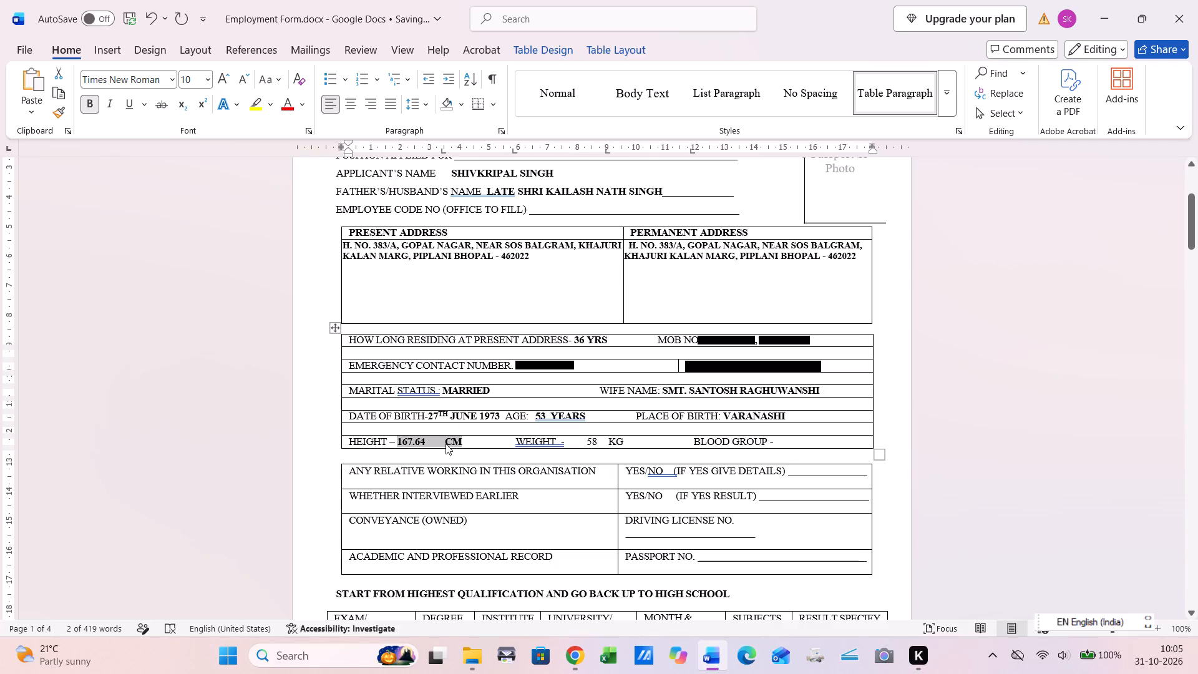
left_click(446, 444)
key("BackSpace")
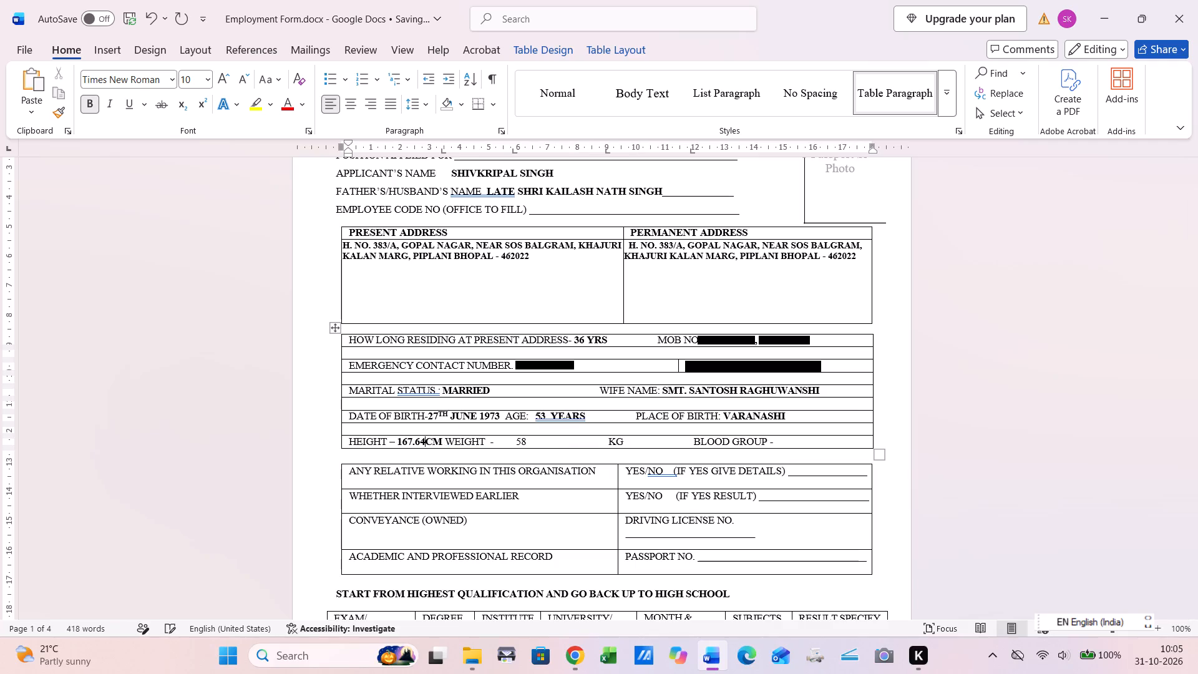
key("space")
key("space")
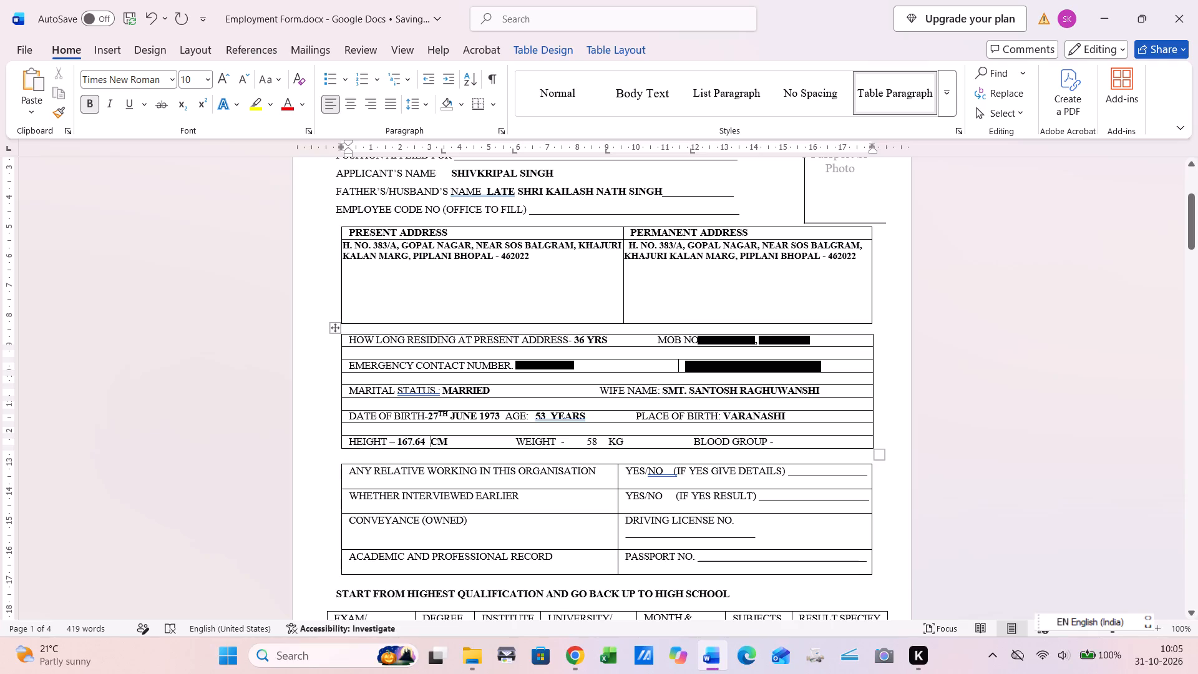
Make the weight entry 58 KG bold.
left_click_drag(585, 443, 595, 443)
left_click_drag(595, 443, 619, 441)
key("ctrl+b")
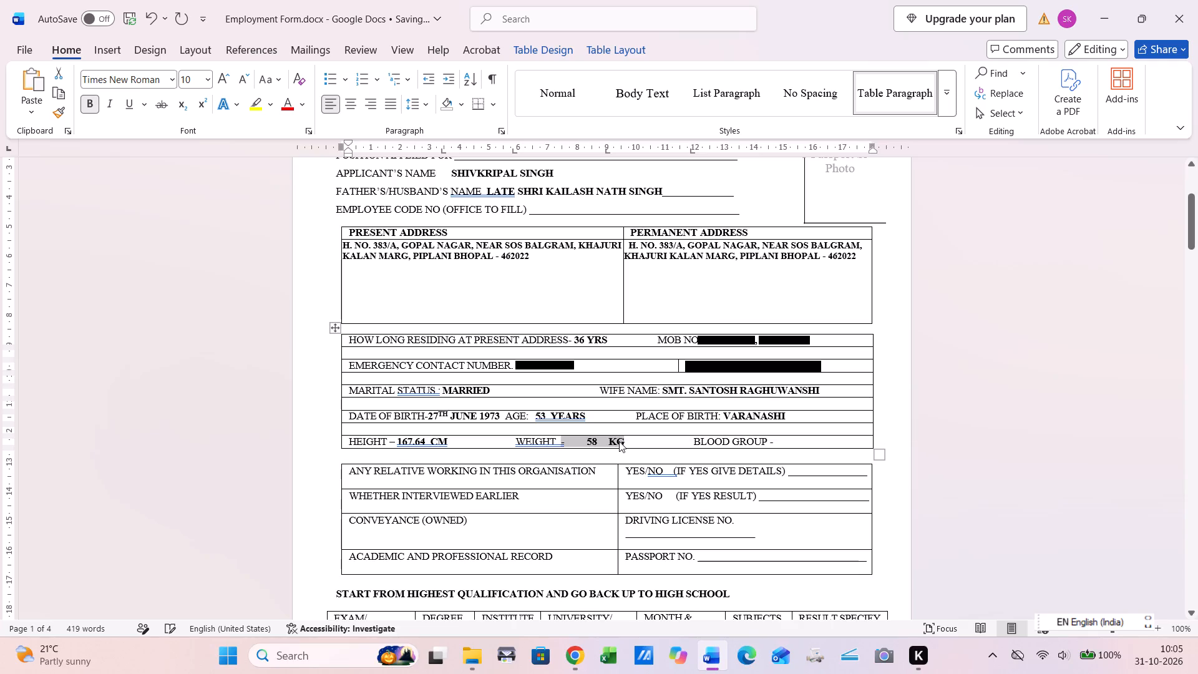
Enter A+ after the BLOOD GROUP label and make it bold.
left_click(791, 446)
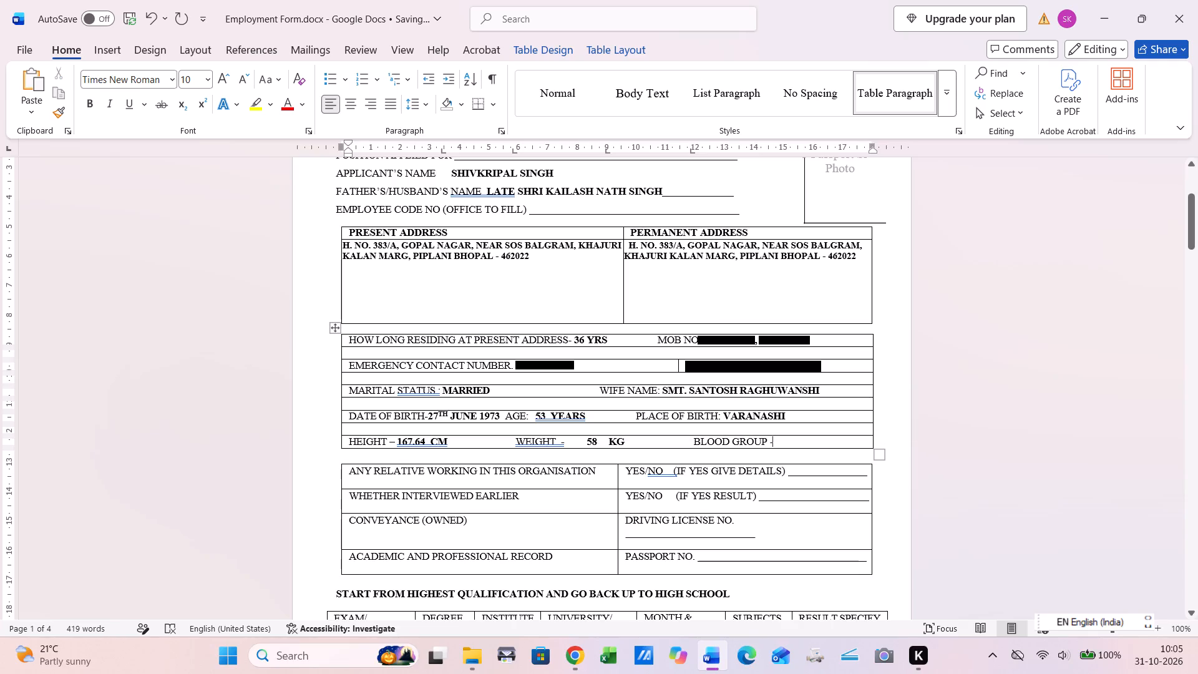
key("space")
type("A+")
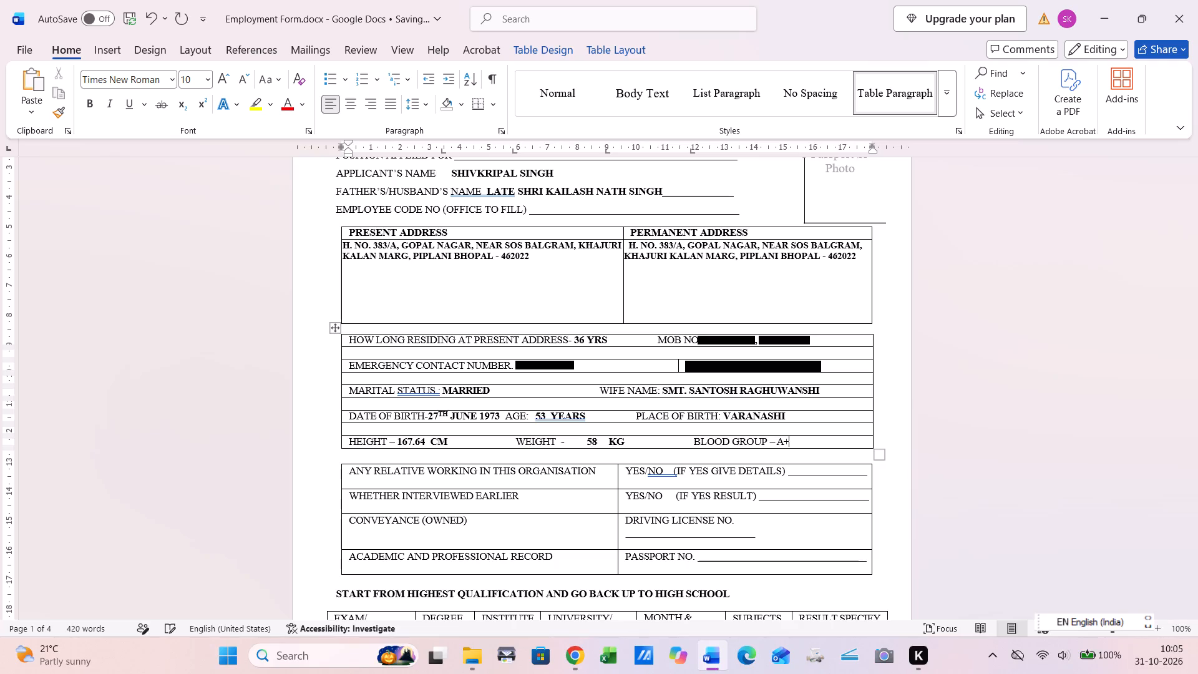
key("shift+Left")
key("shift+Left")
key("ctrl+b")
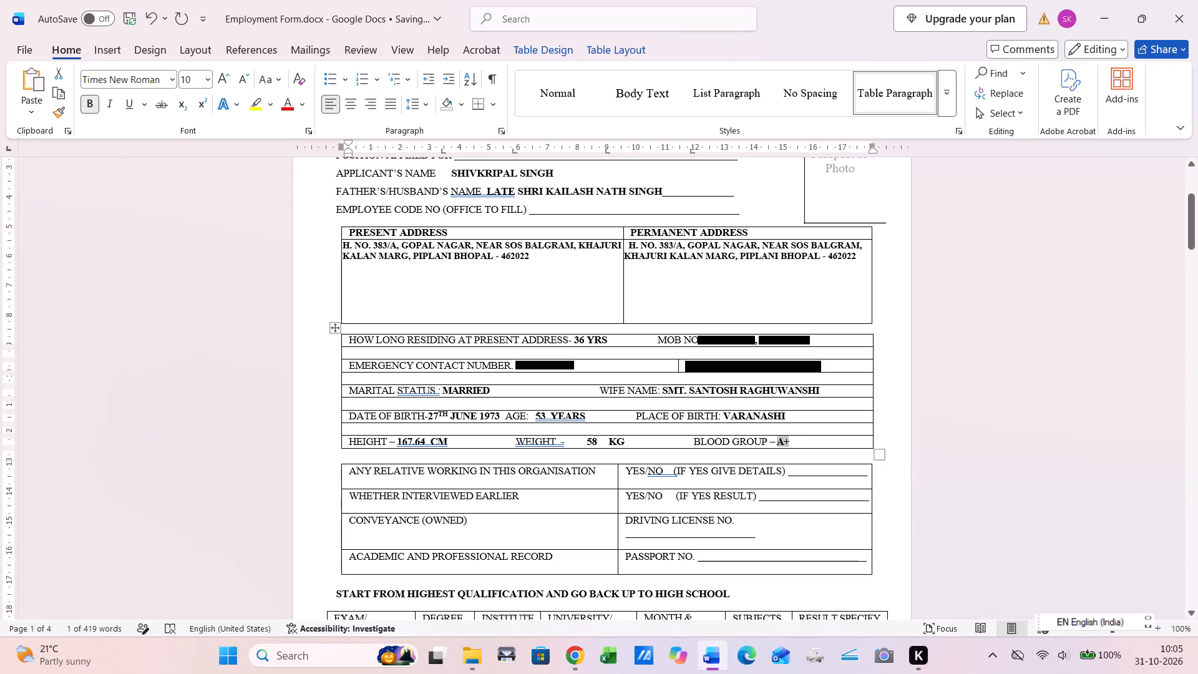
Enter NO in bold after IF YES GIVE DETAILS in the row about relatives working in the organisation.
left_click(519, 480)
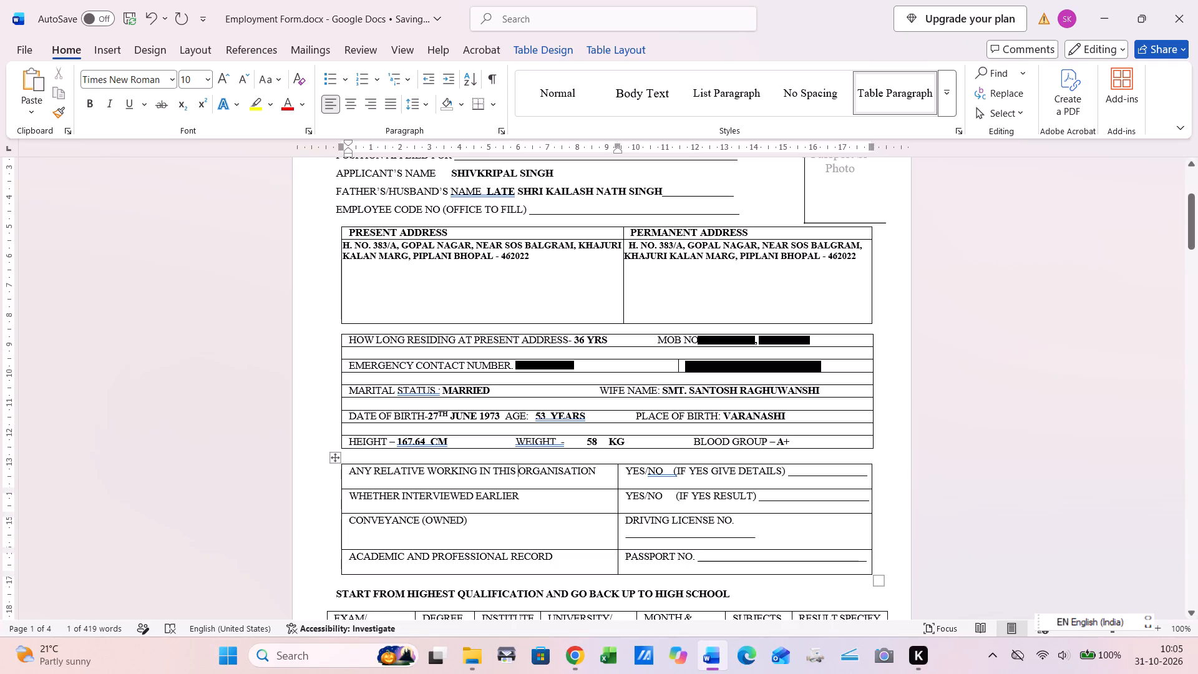
left_click(800, 472)
key("space")
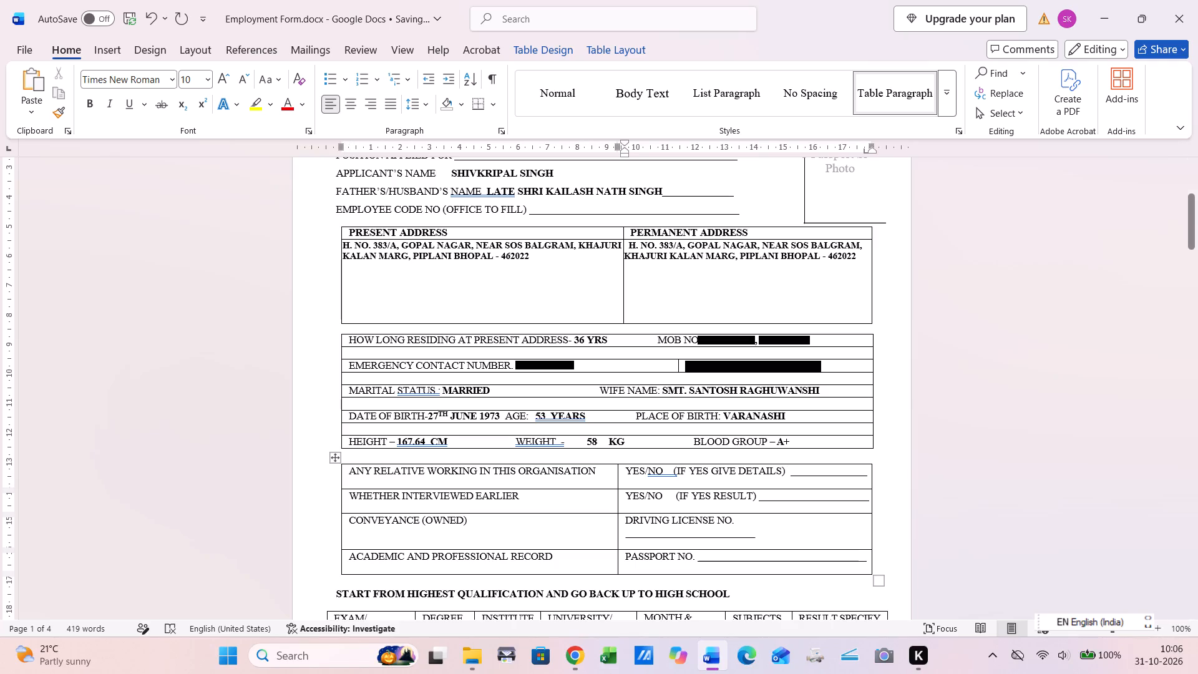
key("n")
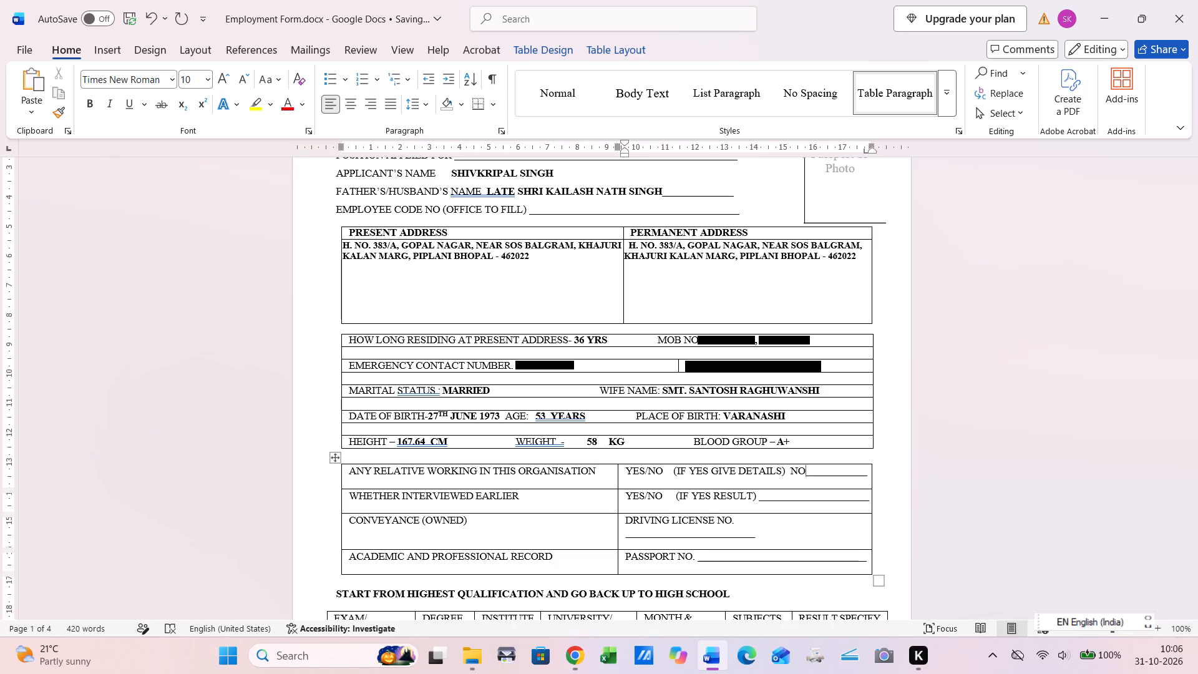
key("shift+Left")
key("shift+Left")
key("ctrl+b")
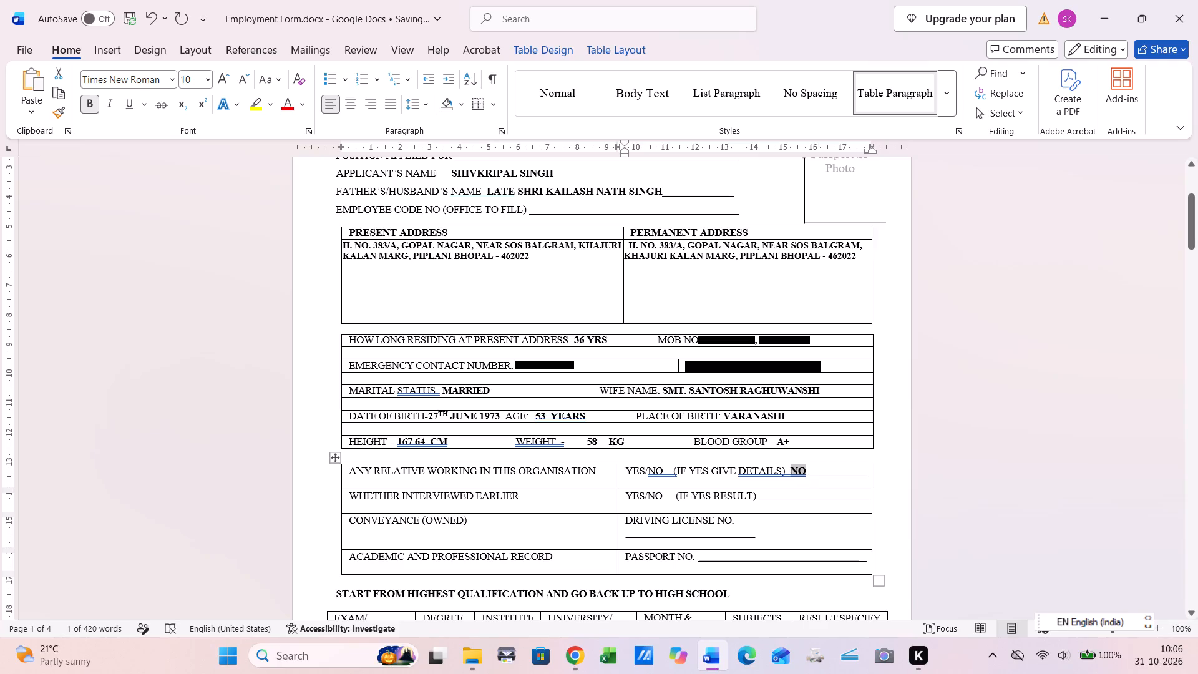
Enter YES, ALREADY EX-EMPLOYEE after IF YES RESULT in the WHETHER INTERVIEWED EARLIER row.
left_click(796, 498)
key("space")
key("space")
type("YES")
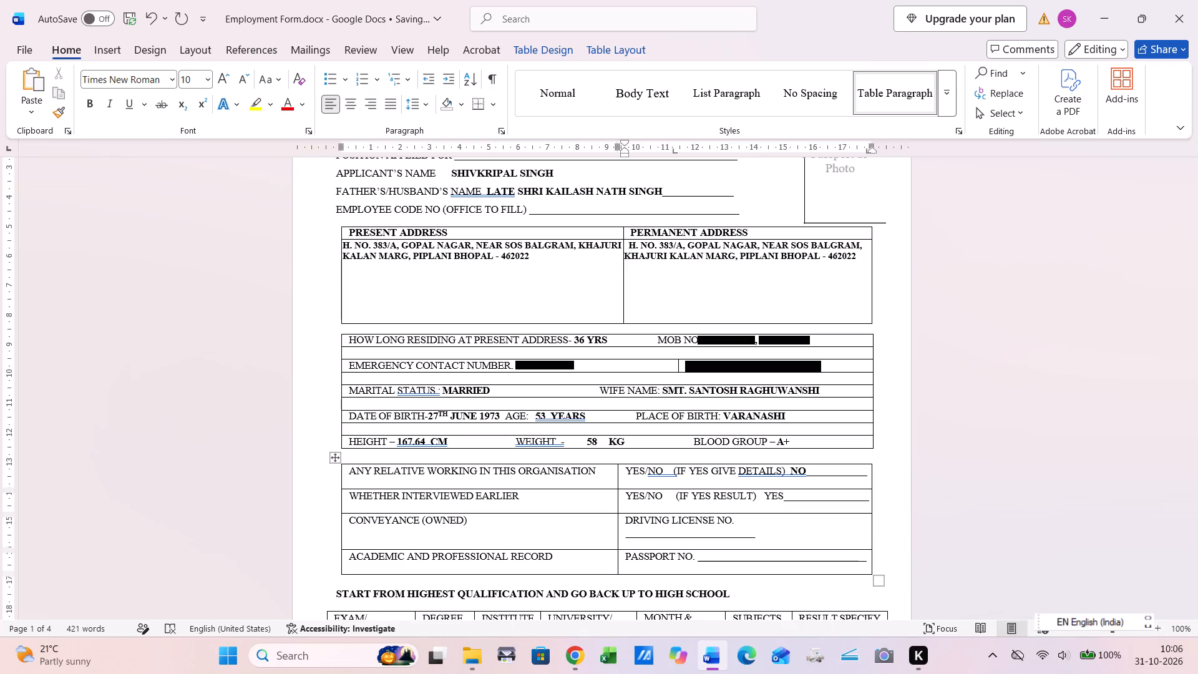
type(",")
key("space")
type("ALREAD")
type("Y ES")
key("BackSpace")
key("x")
type("-E")
type("MPLOYEE")
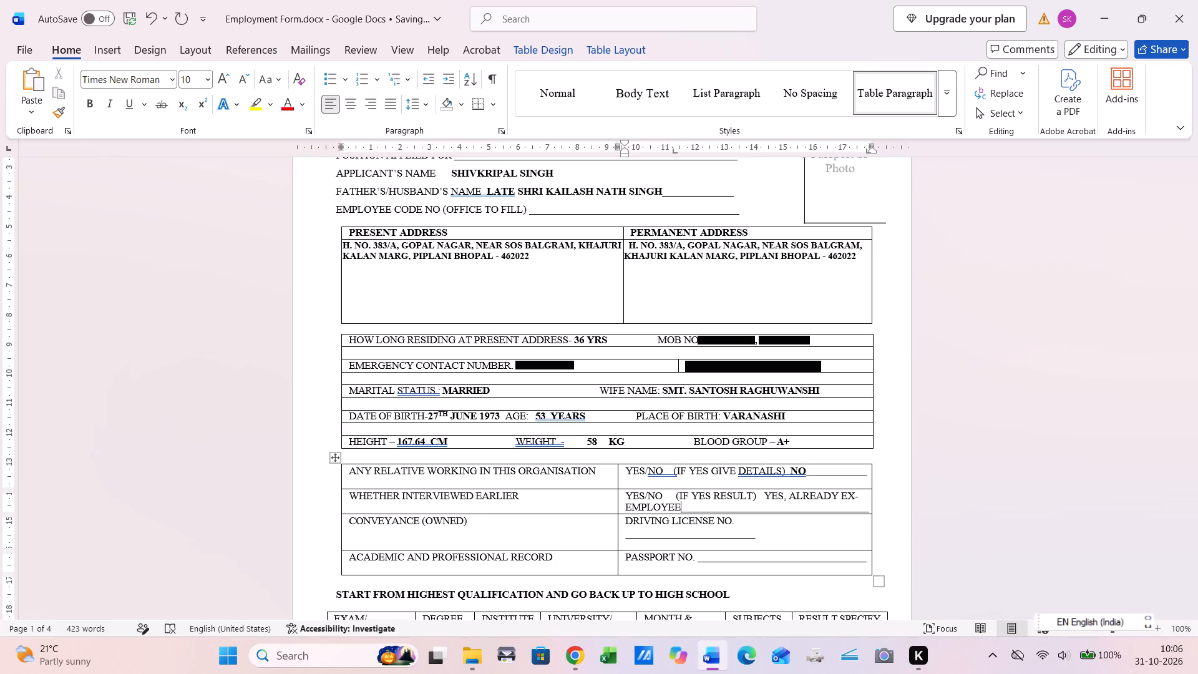
Make the entry YES, ALREADY EX-EMPLOYEE in the WHETHER INTERVIEWED EARLIER row bold.
key("shift+Left")
key("shift+Left")
key("shift+Left")
key("shift+Left")
key("shift+Left")
key("shift+Left")
key("shift+Left")
key("shift+Left")
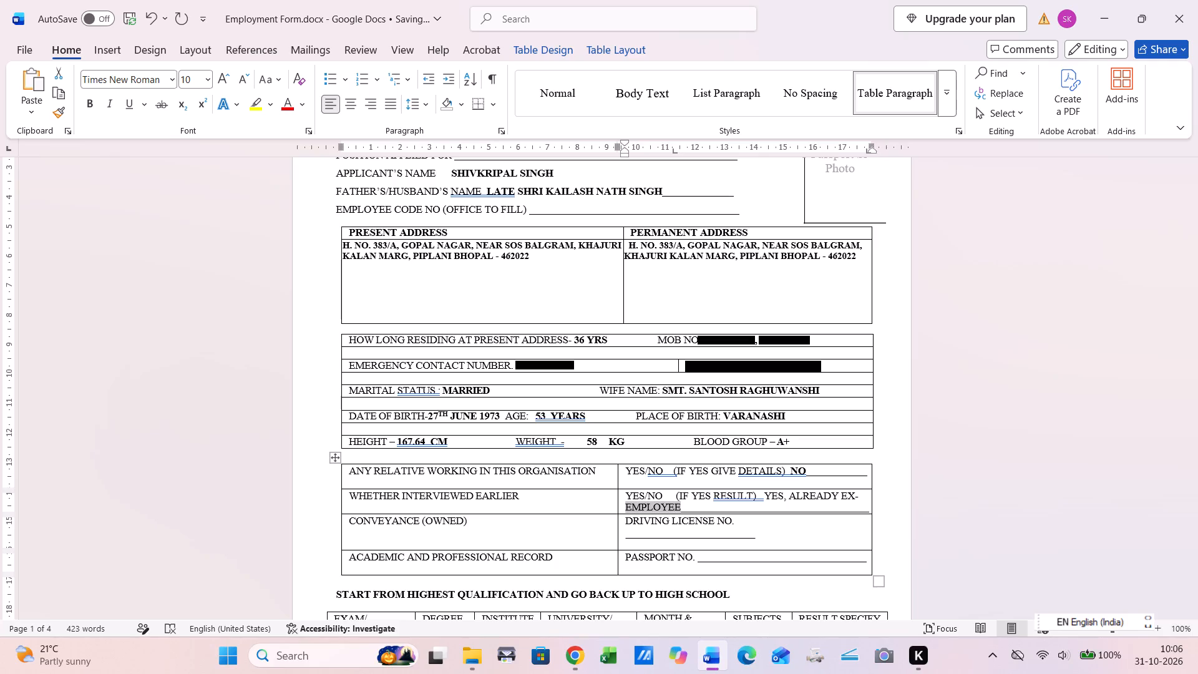
key("shift+Left")
key("shift+Left")
key("shift+Left")
key("shift+Left")
key("shift+Left")
key("shift+Left")
key("shift+Left")
key("shift+Left")
key("shift+Left")
key("shift+Left")
key("shift+Left")
key("shift+Left")
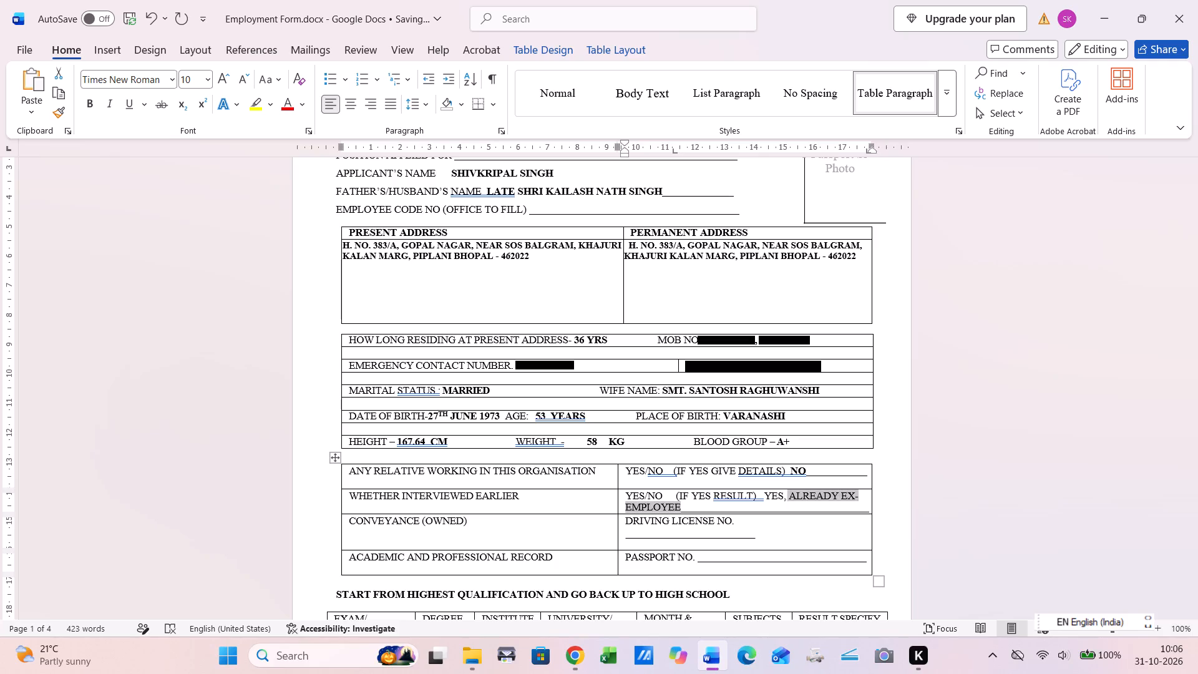
key("shift+Left")
key("shift+Left")
key("shift+Left")
key("shift+Left")
key("ctrl+b")
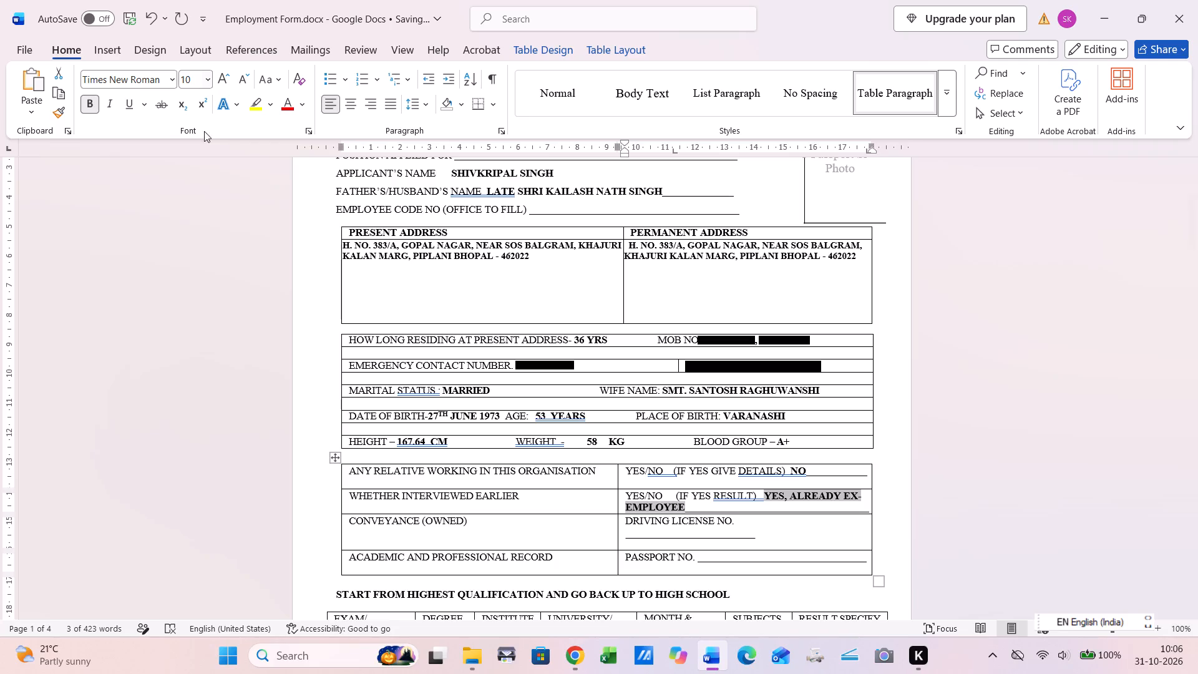
Set the font size of the YES, ALREADY EX-EMPLOYEE entry to 8.
left_click(190, 75)
key("8")
key("Return")
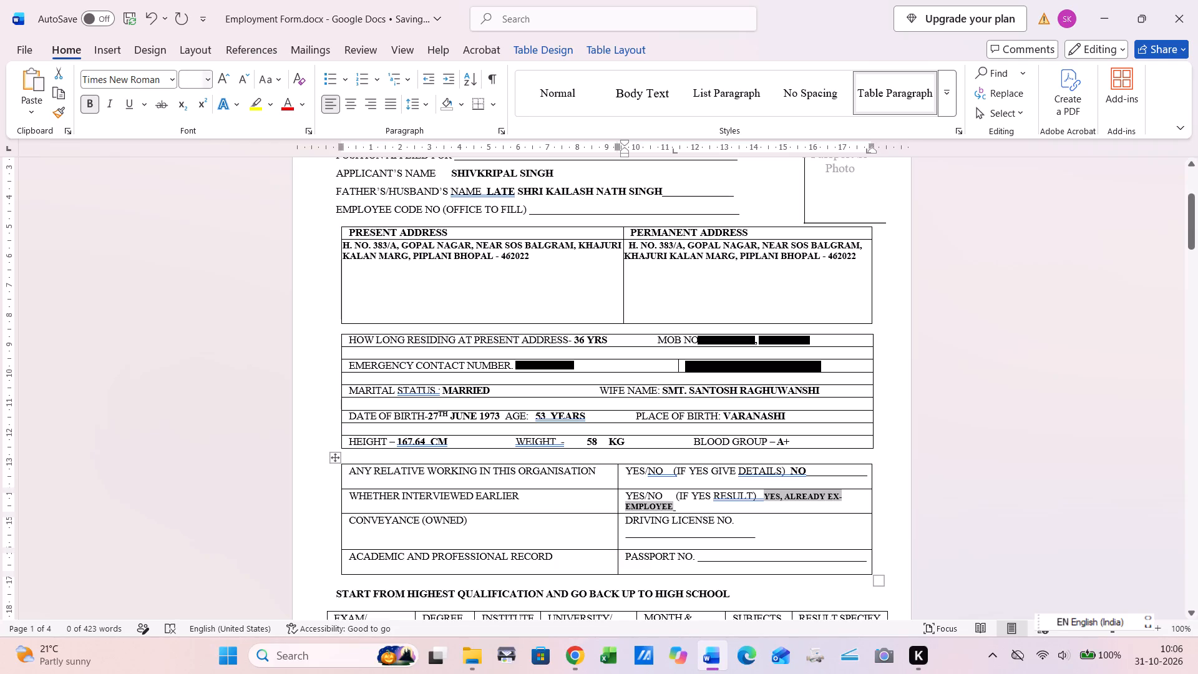
Reduce the gap between YES/NO and (IF YES RESULT) in the WHETHER INTERVIEWED EARLIER row to a single space.
left_click(673, 495)
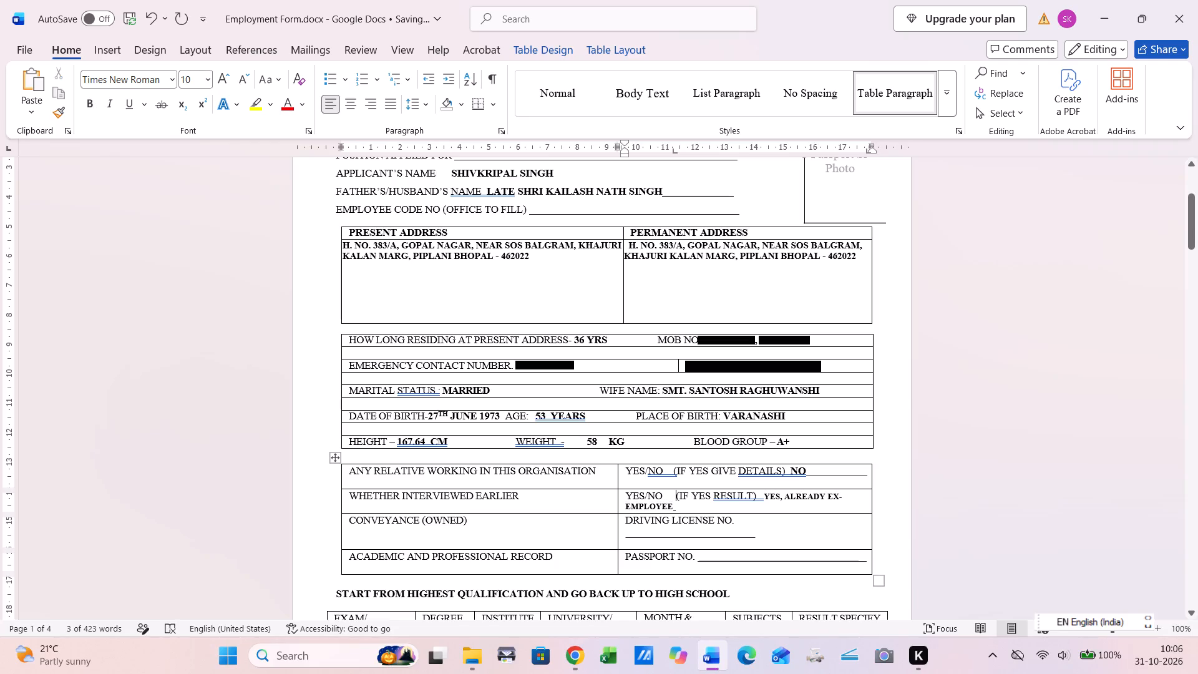
key("BackSpace")
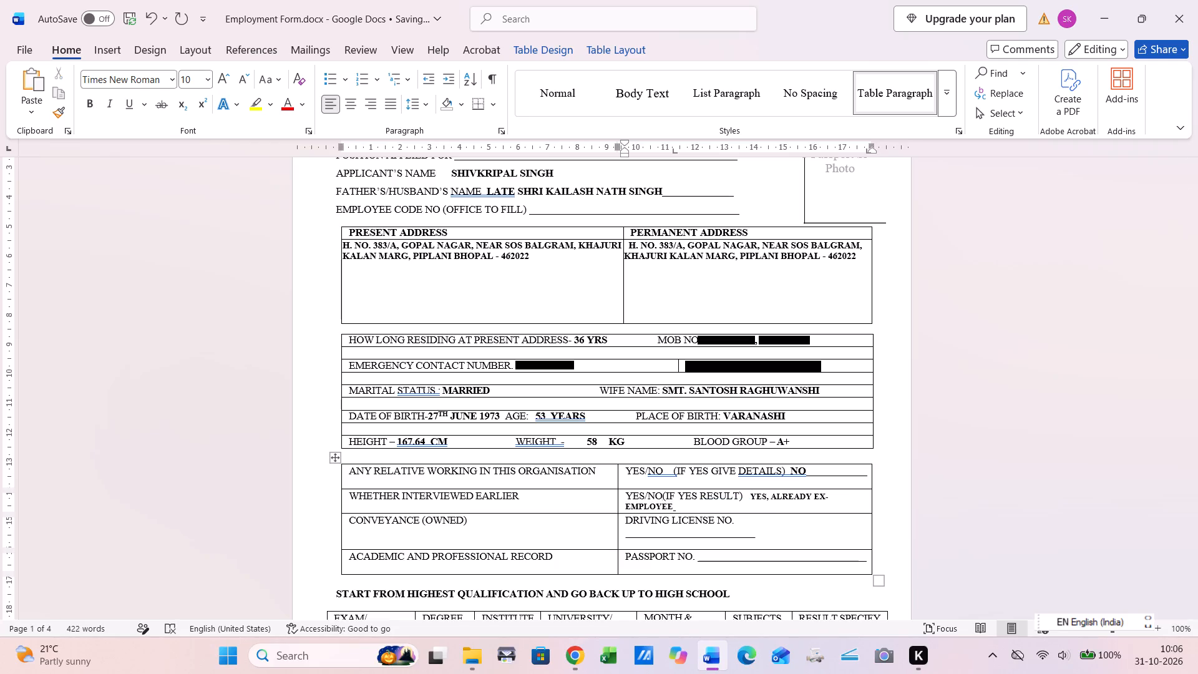
key("space")
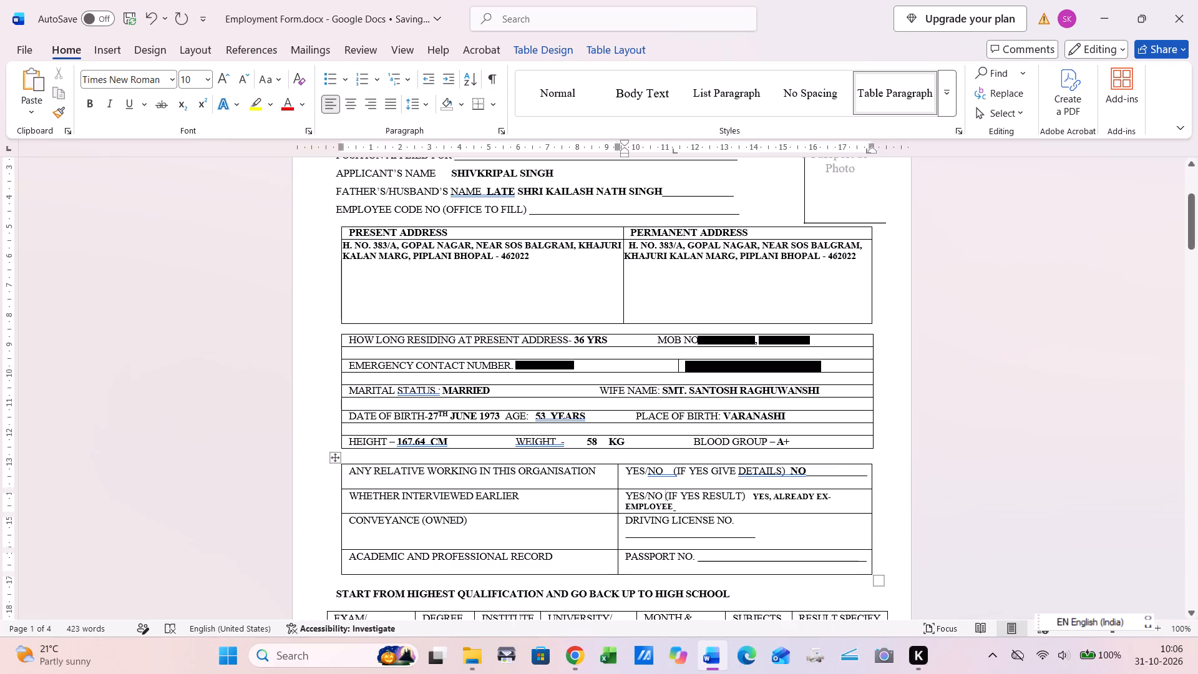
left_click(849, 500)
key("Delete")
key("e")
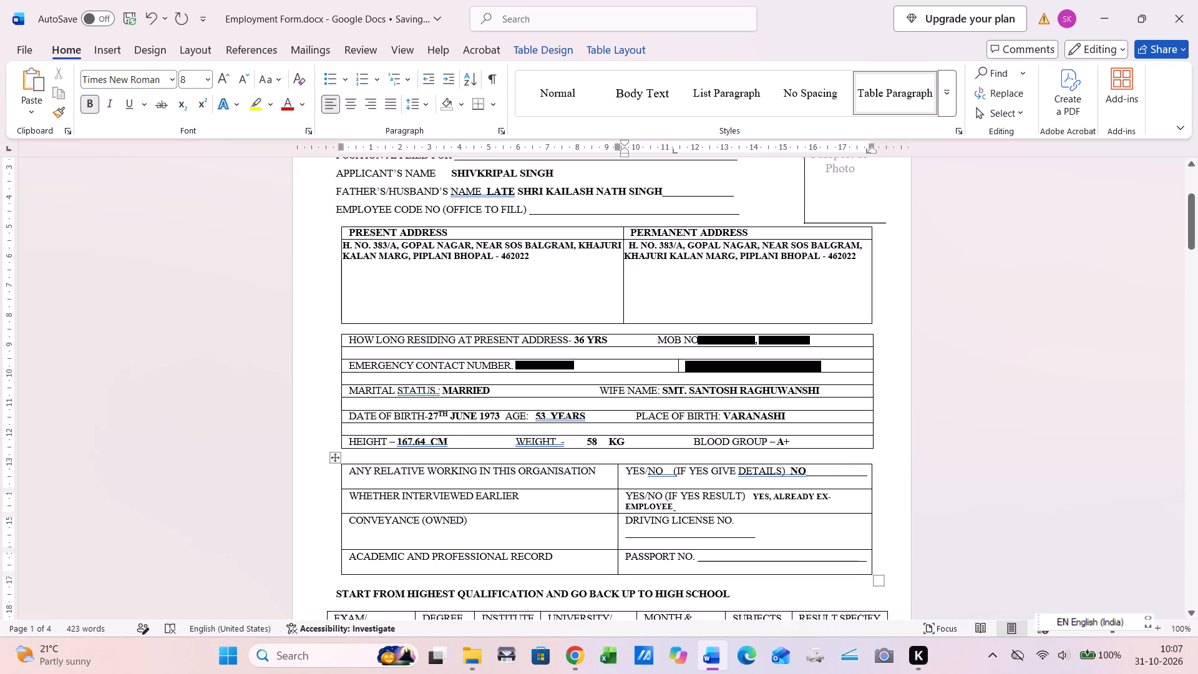
Break the line before EMPLOYEE and indent it with spaces so it aligns beneath YES, ALREADY EX- in the WHETHER INTERVIEWED EARLIER row.
left_click(624, 509)
key("space")
key("space")
key("space")
key("space")
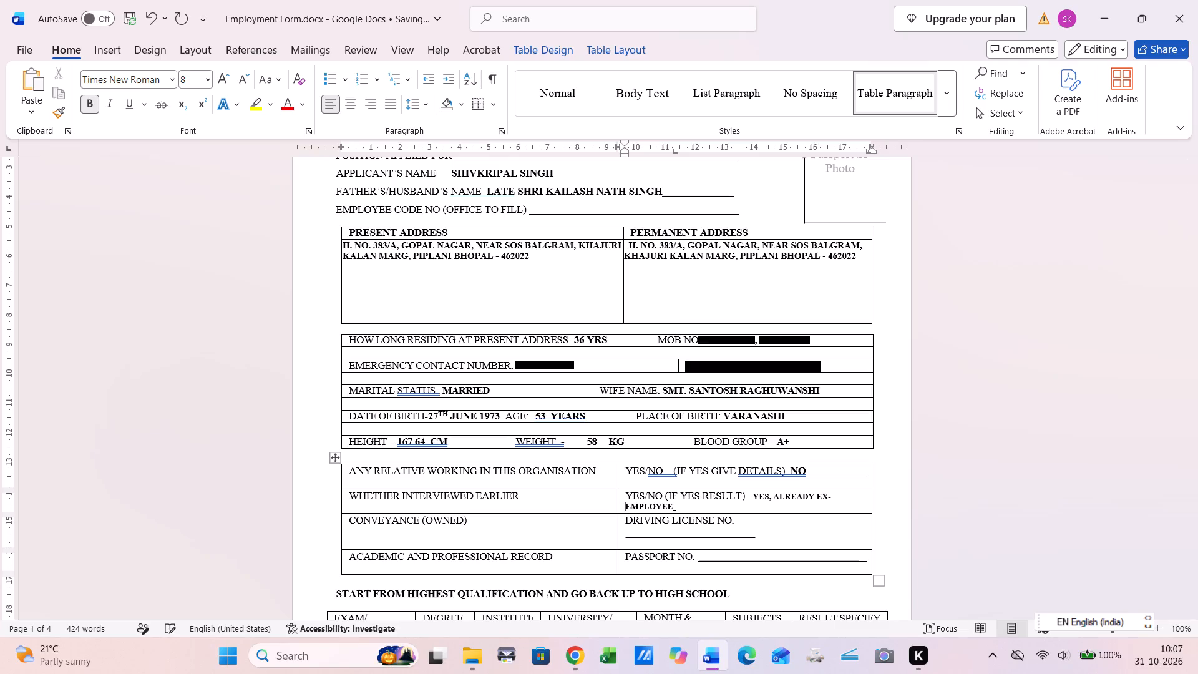
key("space")
key("Return")
key("space")
key("space")
key("space")
key("space")
key("space")
key("space")
key("space")
key("space")
key("space")
key("space")
key("space")
key("space")
key("space")
key("space")
key("space")
key("space")
key("space")
key("space")
key("space")
key("space")
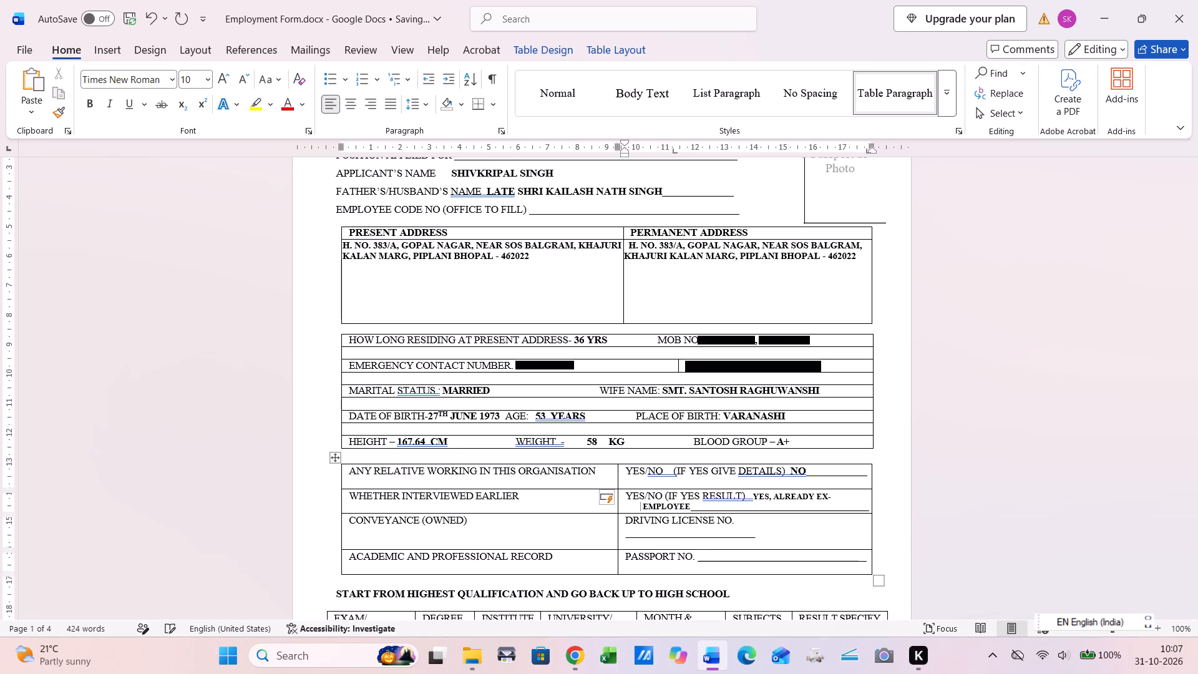
key("space")
key("space")
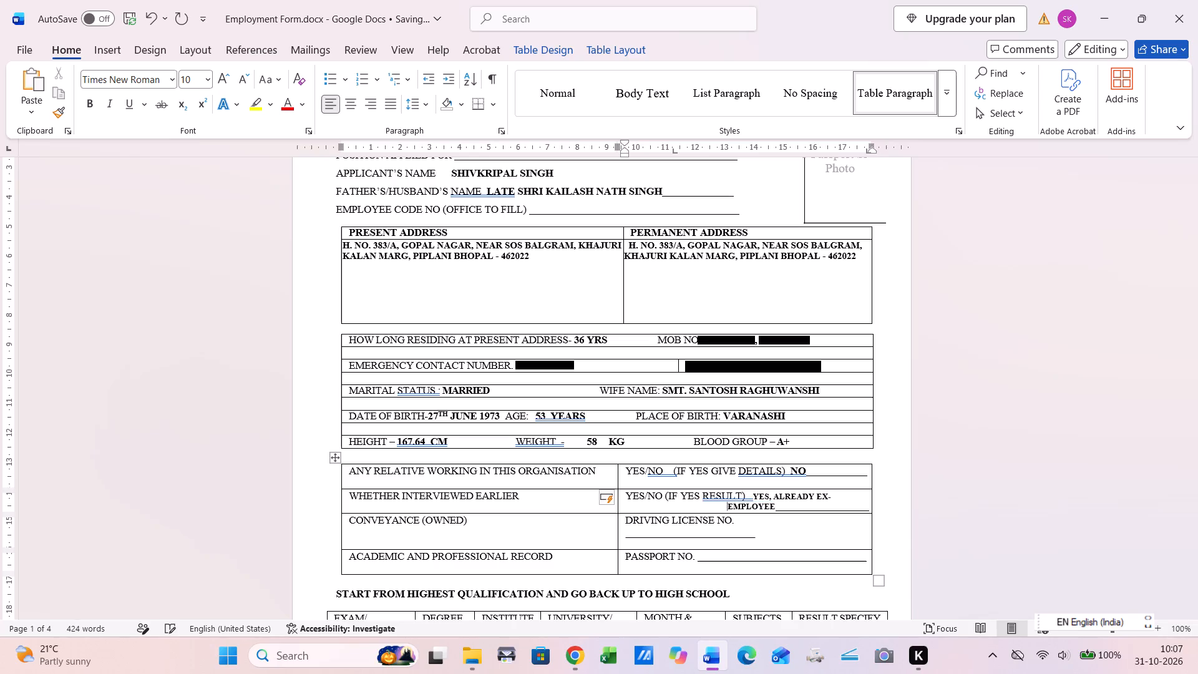
key("space")
key("space")
key("space")
key("space")
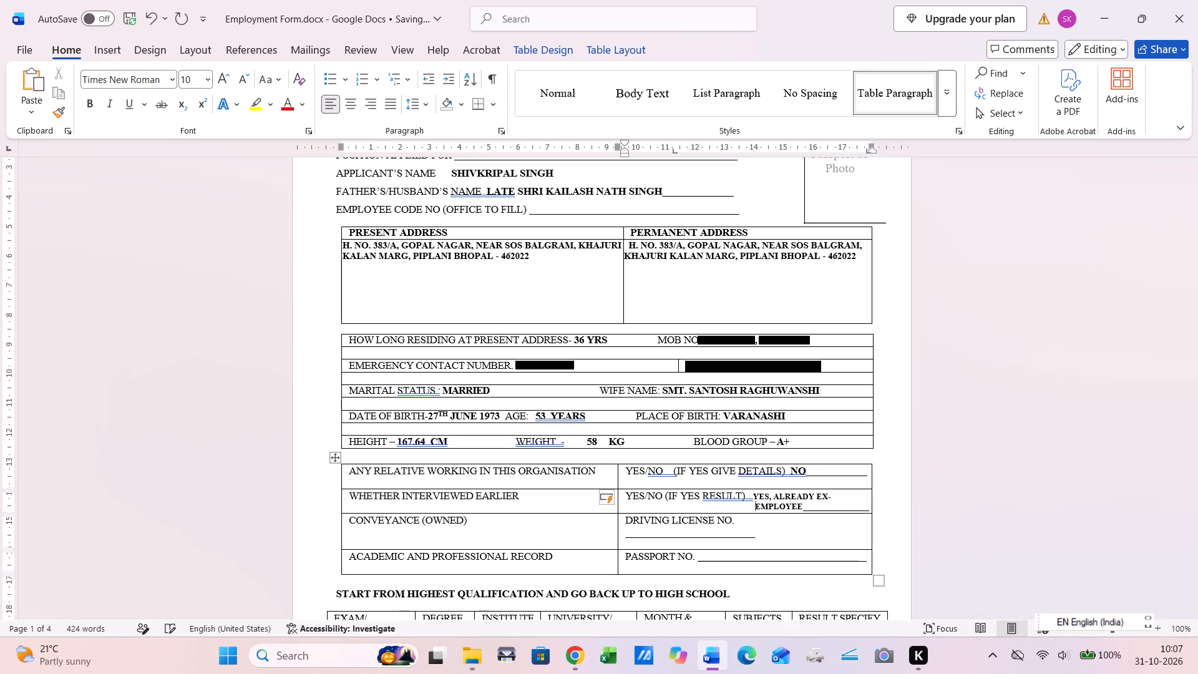
Add a colon and OWNED after the CONVEYANCE (OWNED) label and make the new word OWNED bold.
left_click(519, 522)
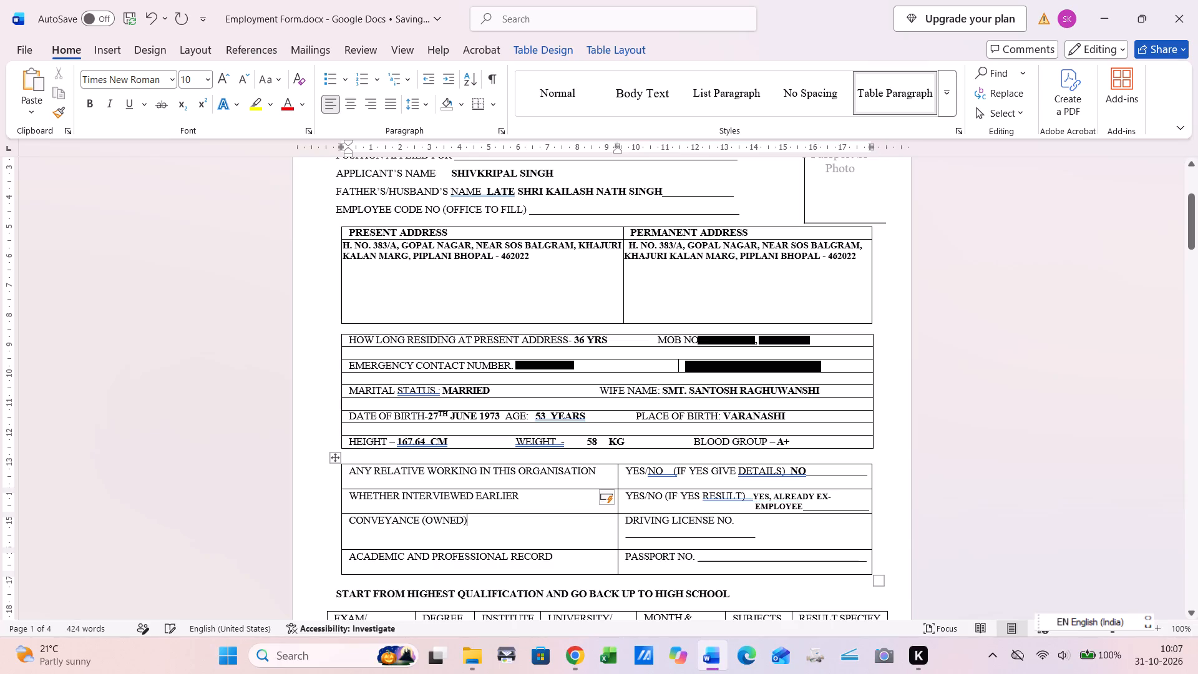
key("space")
type(":")
key("space")
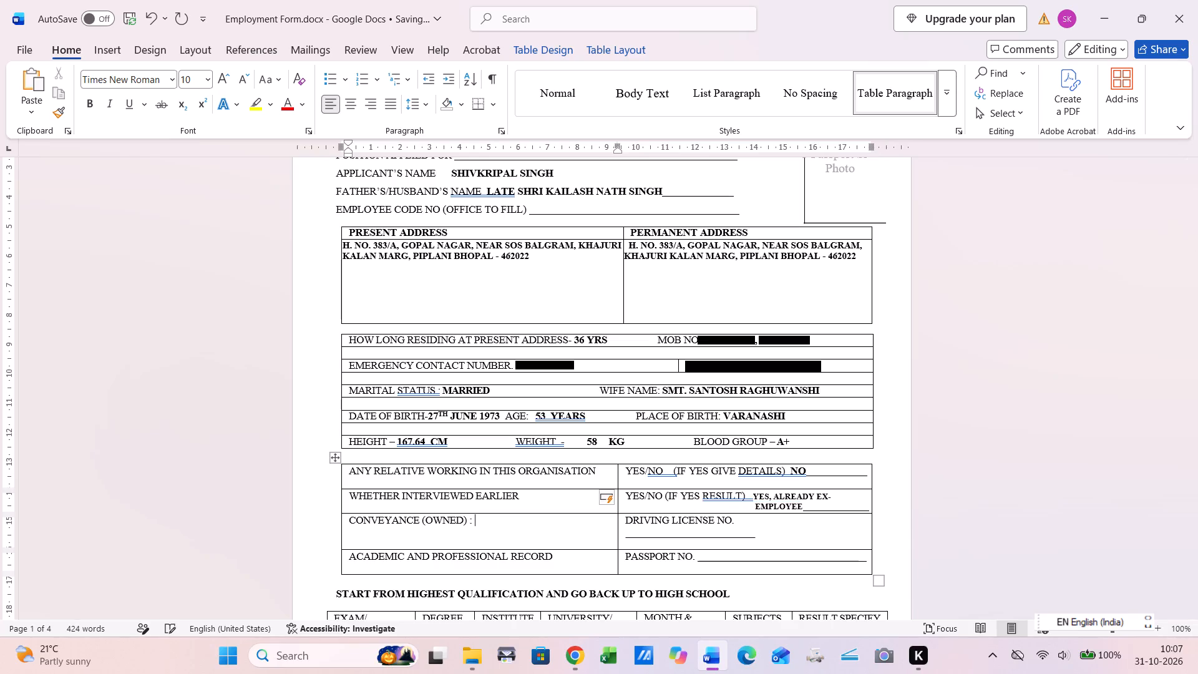
type("OW")
type("NED")
key("shift+Left")
key("shift+Left")
key("shift+Left")
key("shift+Left")
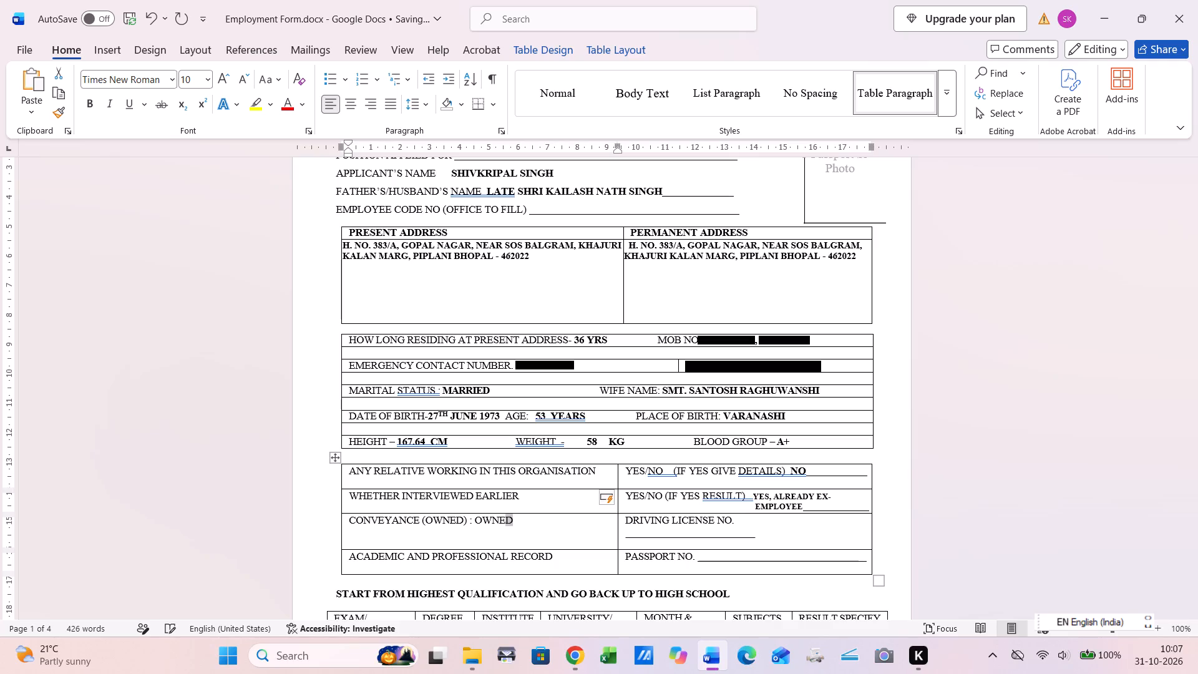
key("shift+Left")
key("ctrl+b")
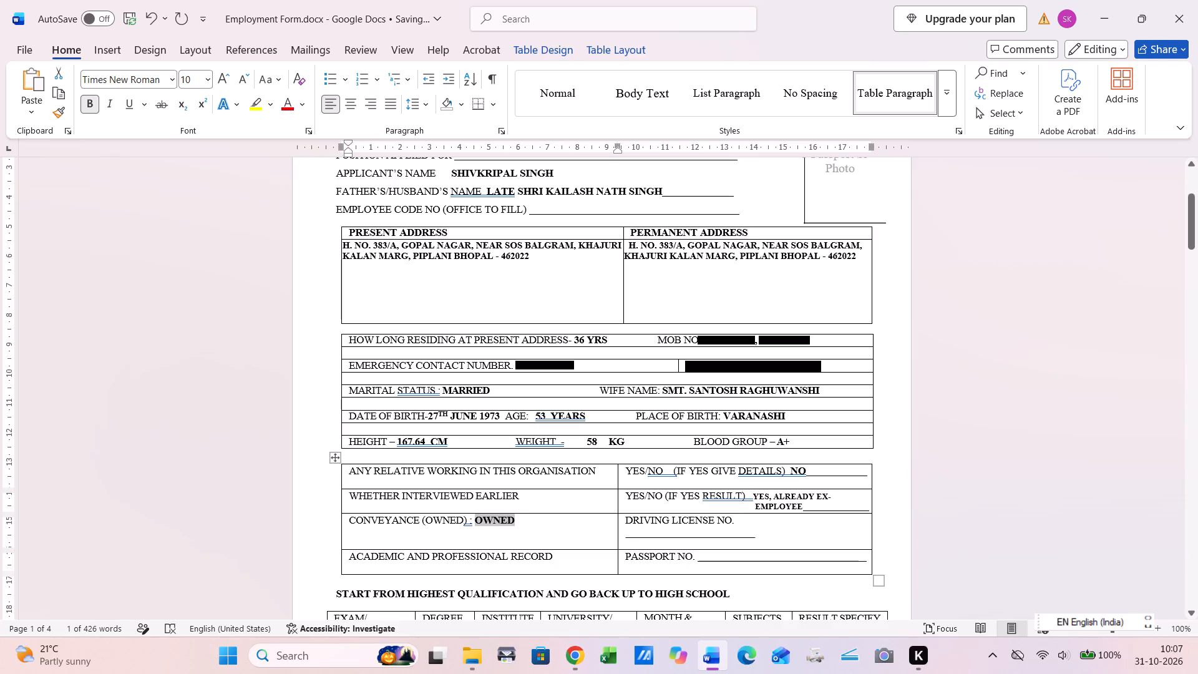
Try to close the gap between the DRIVING LICENSE NO. label and the blank line below it.
left_click(763, 532)
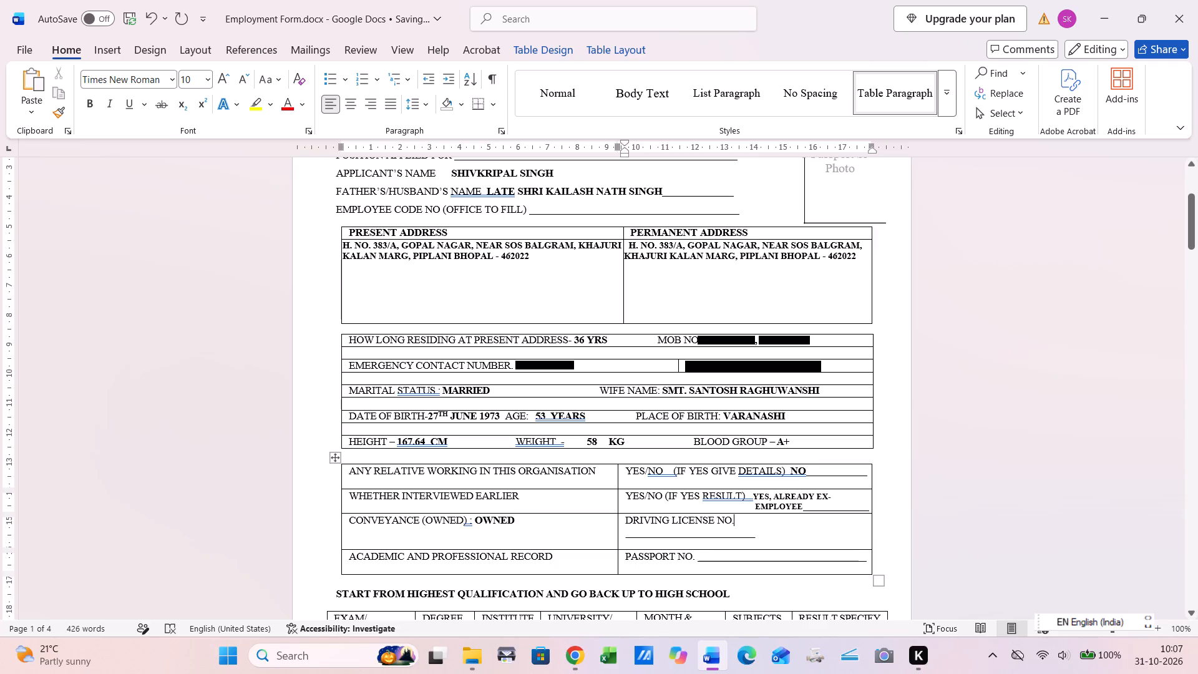
left_click(739, 532)
left_click(699, 531)
left_click(741, 524)
key("Down")
key("Up")
key("Delete")
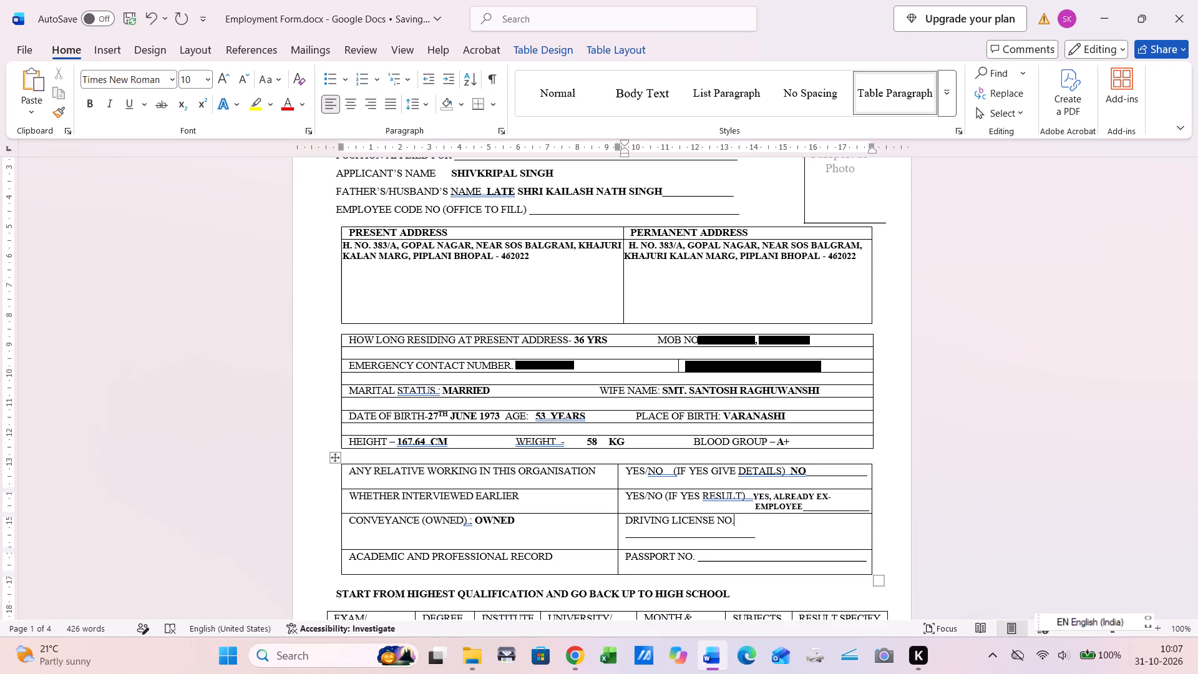